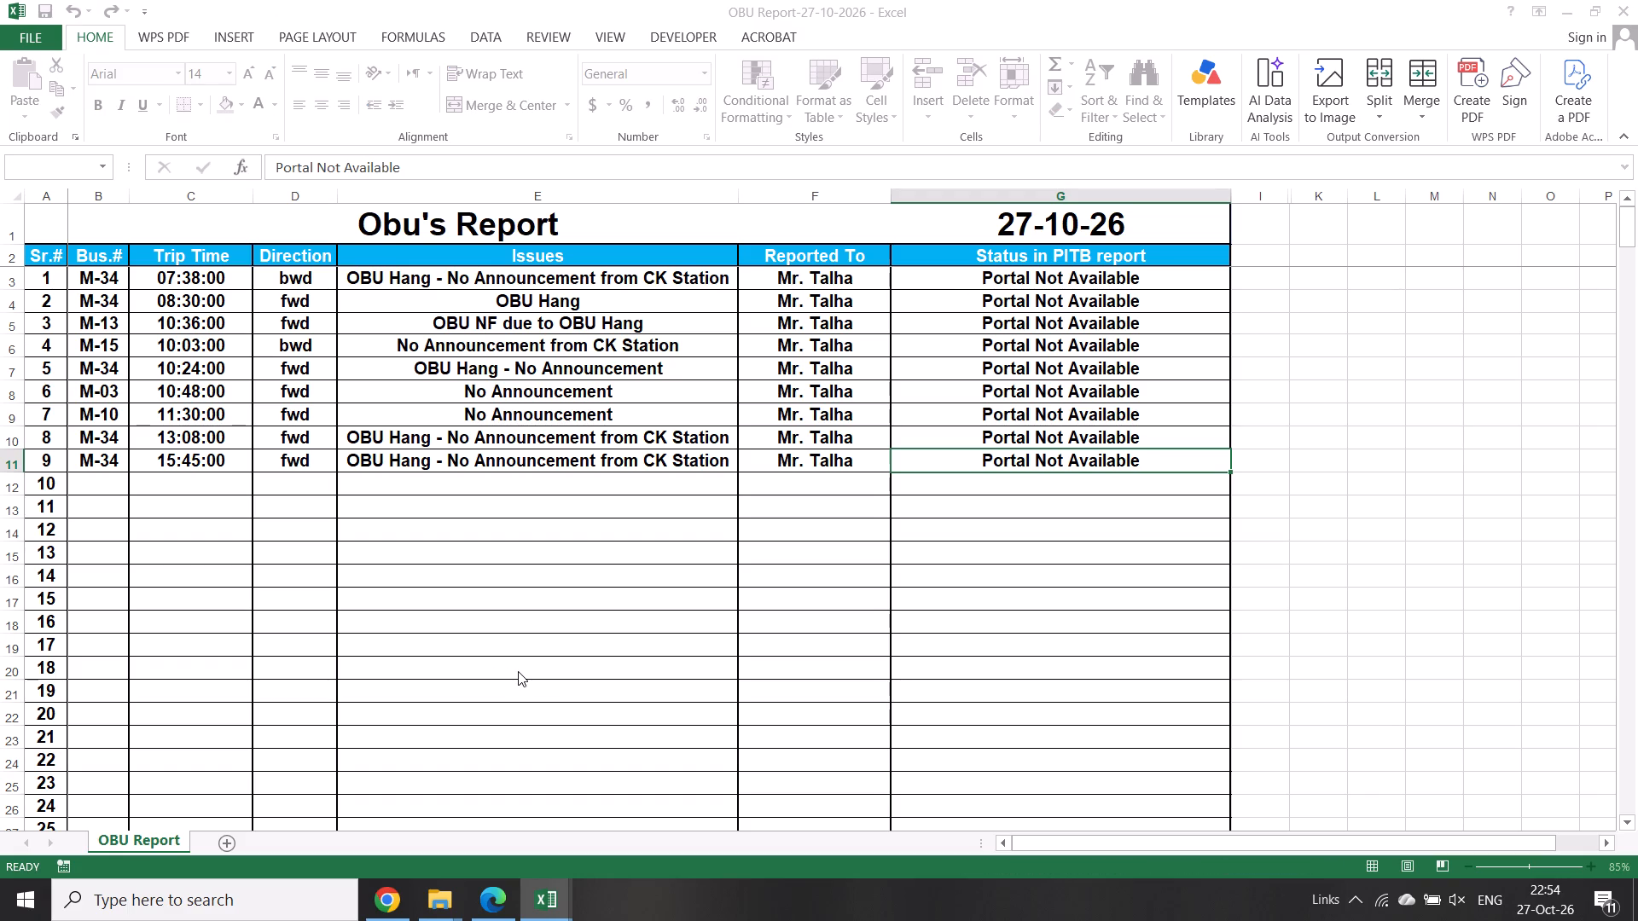
Close the Book1 workbook without saving its changes.
{"action": "left_click", "coordinate": [559, 920]}
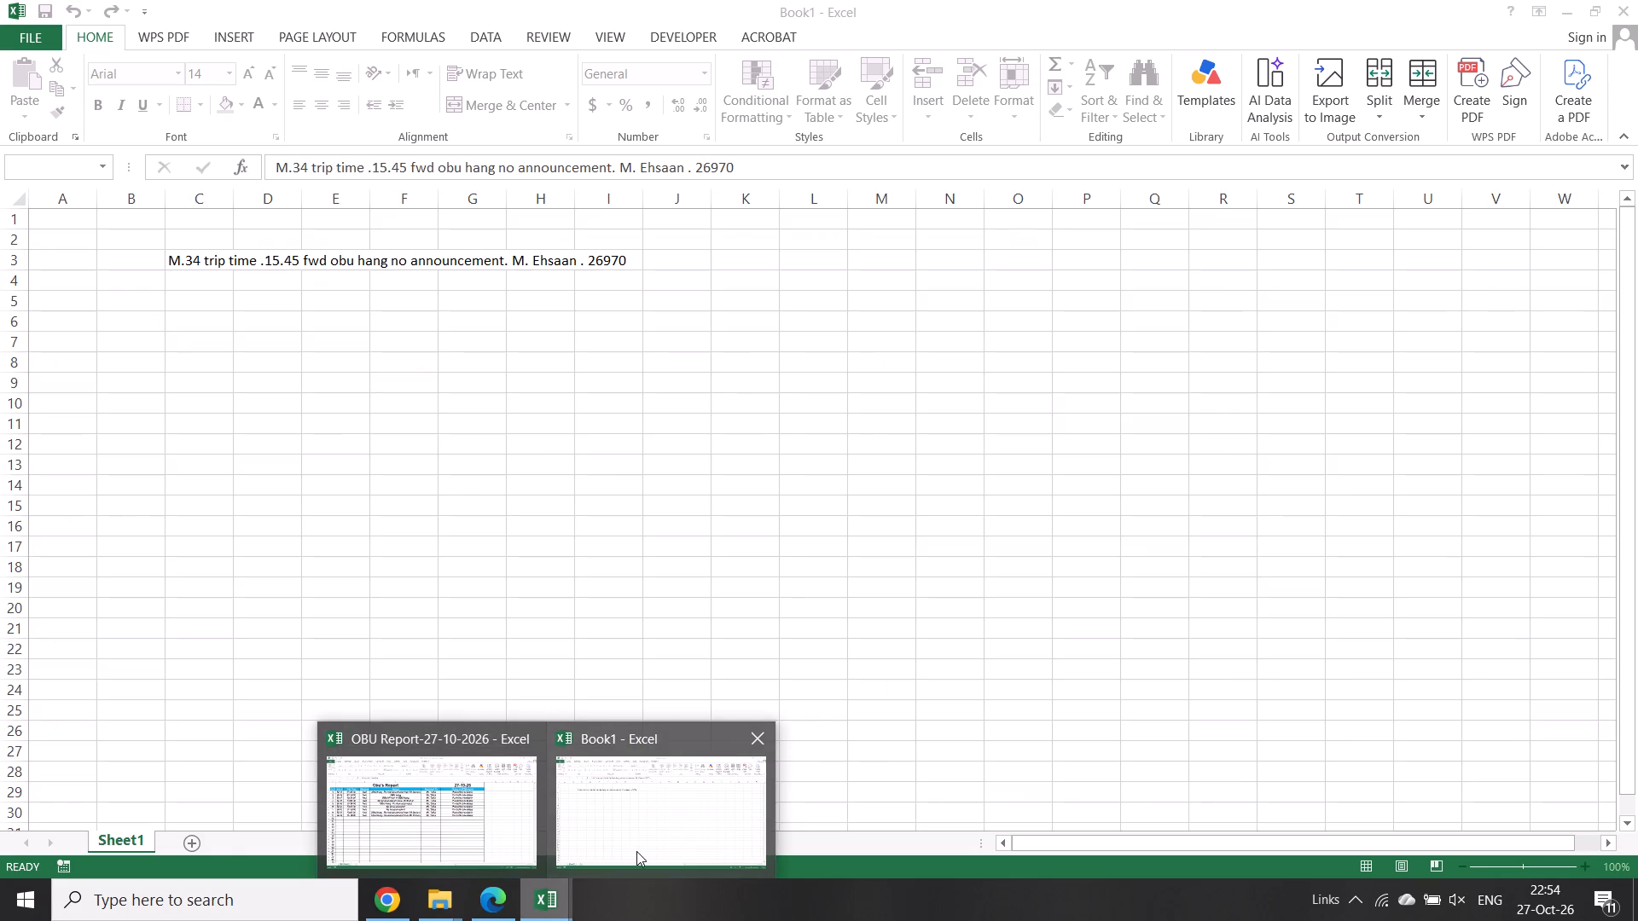
{"action": "left_click", "coordinate": [636, 851]}
{"action": "left_click", "coordinate": [1637, 0]}
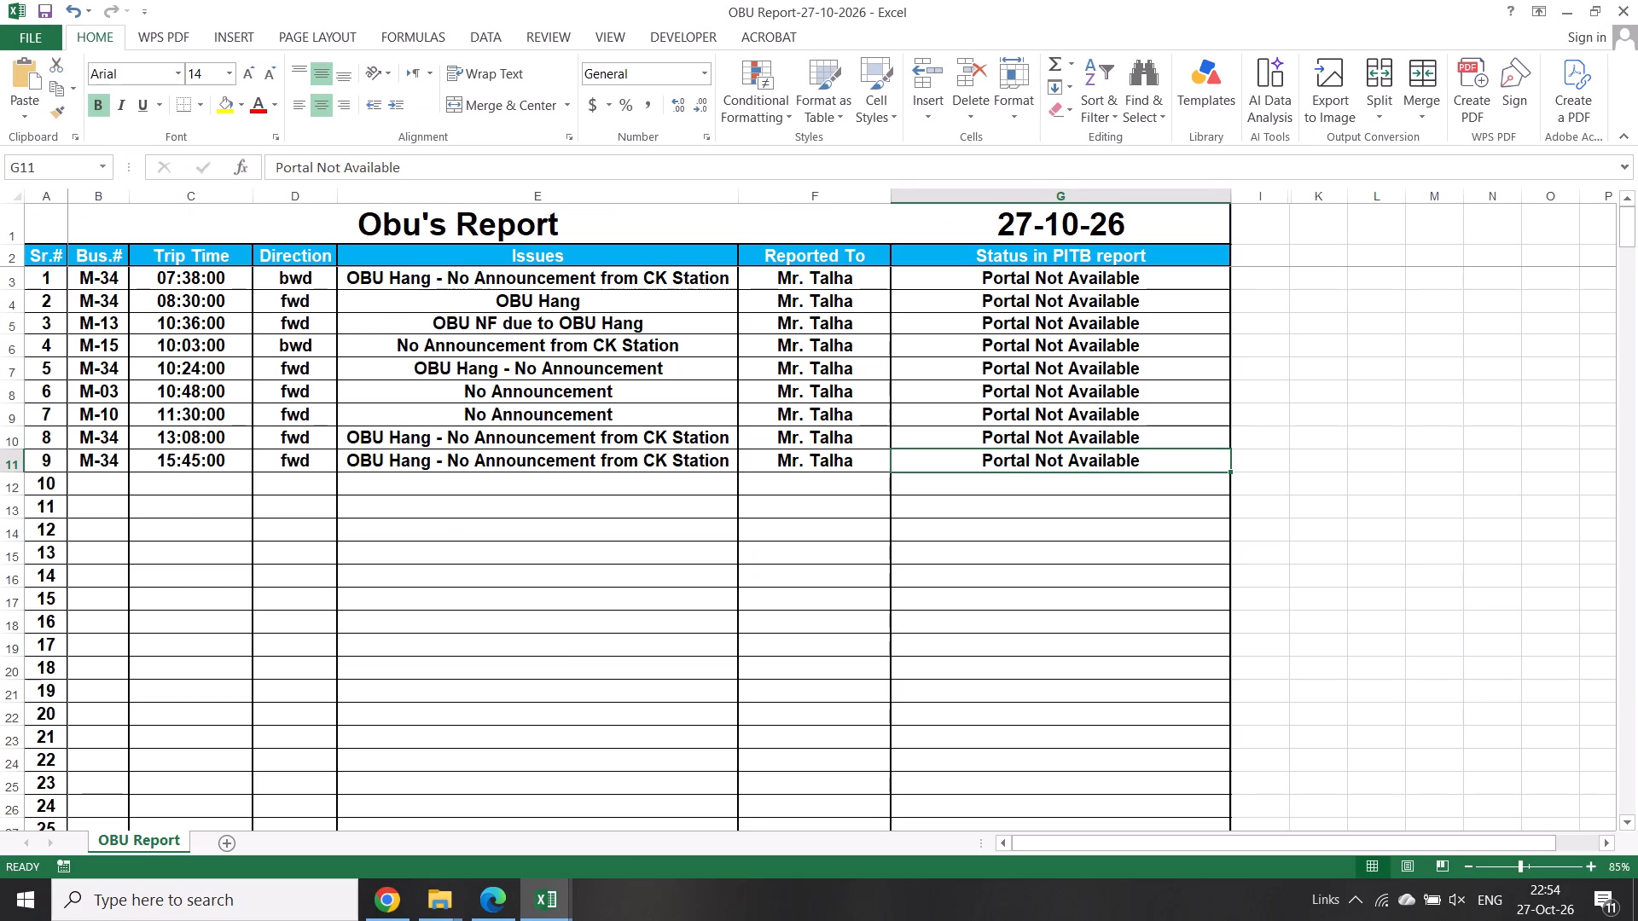
{"action": "left_click", "coordinate": [529, 904]}
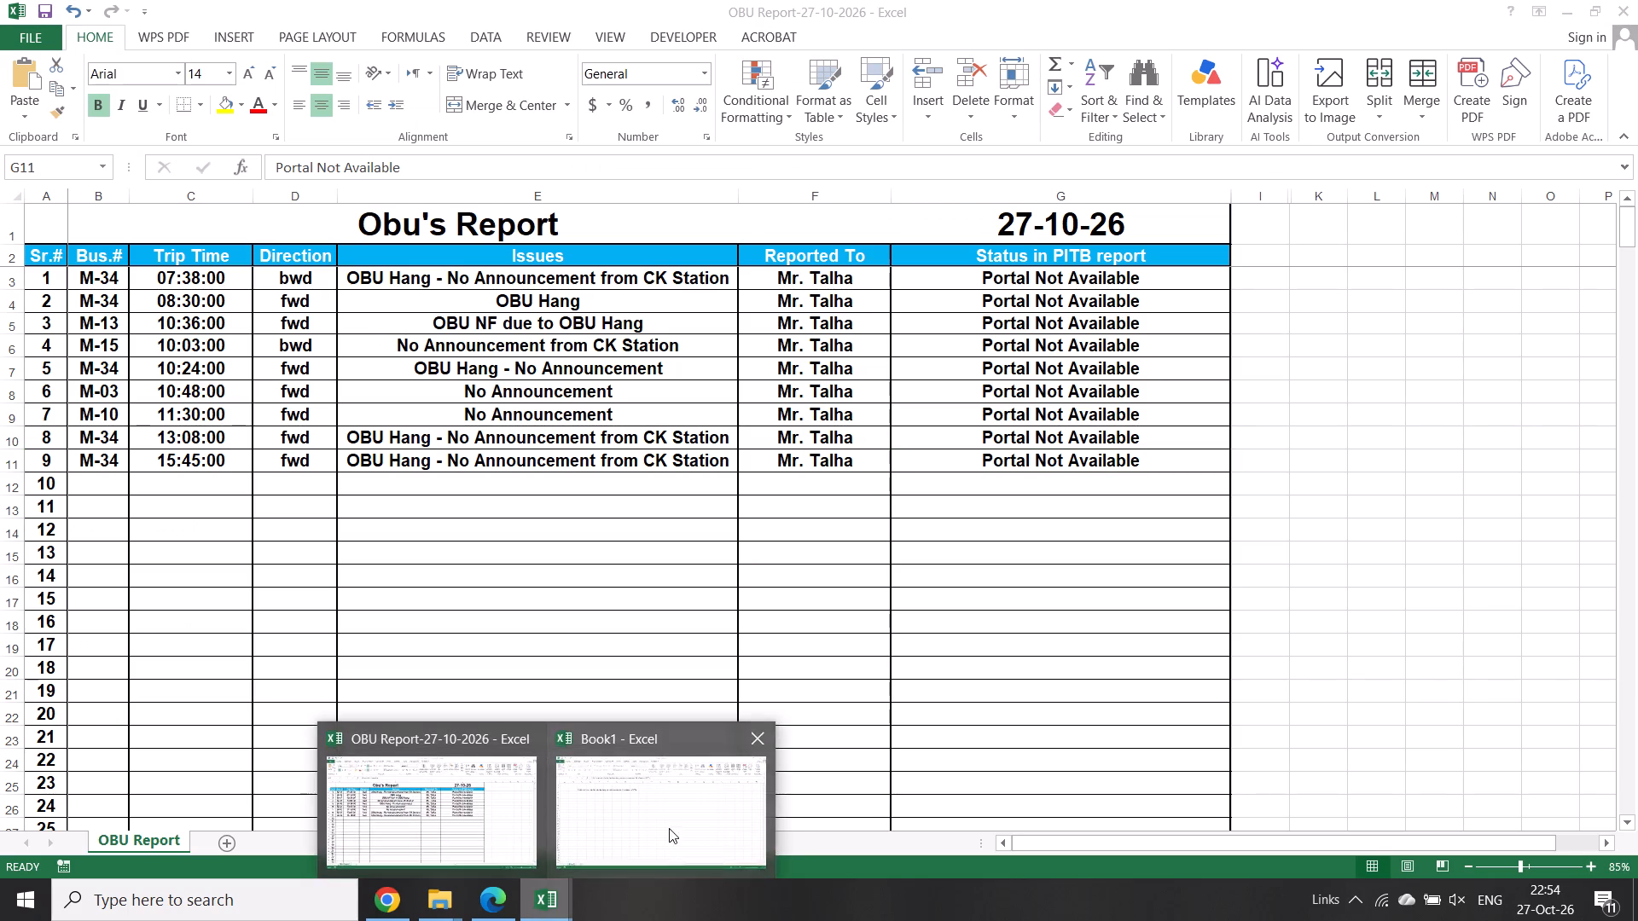
{"action": "left_click", "coordinate": [676, 822]}
{"action": "left_click", "coordinate": [1637, 0]}
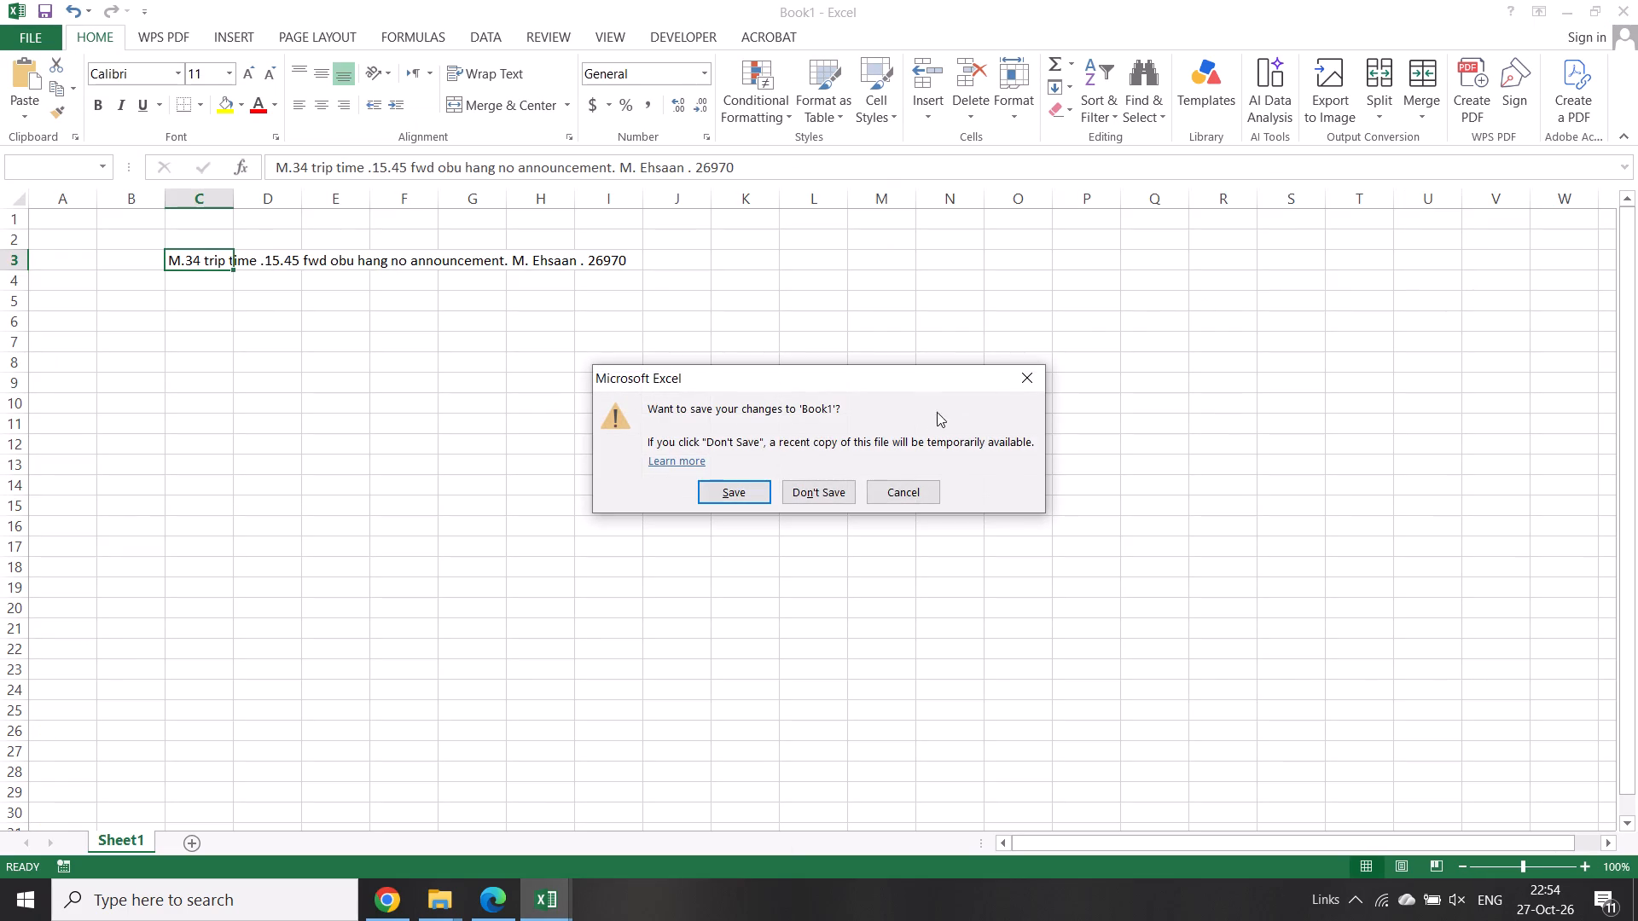
{"action": "left_click", "coordinate": [841, 482]}
Switch to the Recycle Bin window in File Explorer and close it.
{"action": "left_click", "coordinate": [452, 899]}
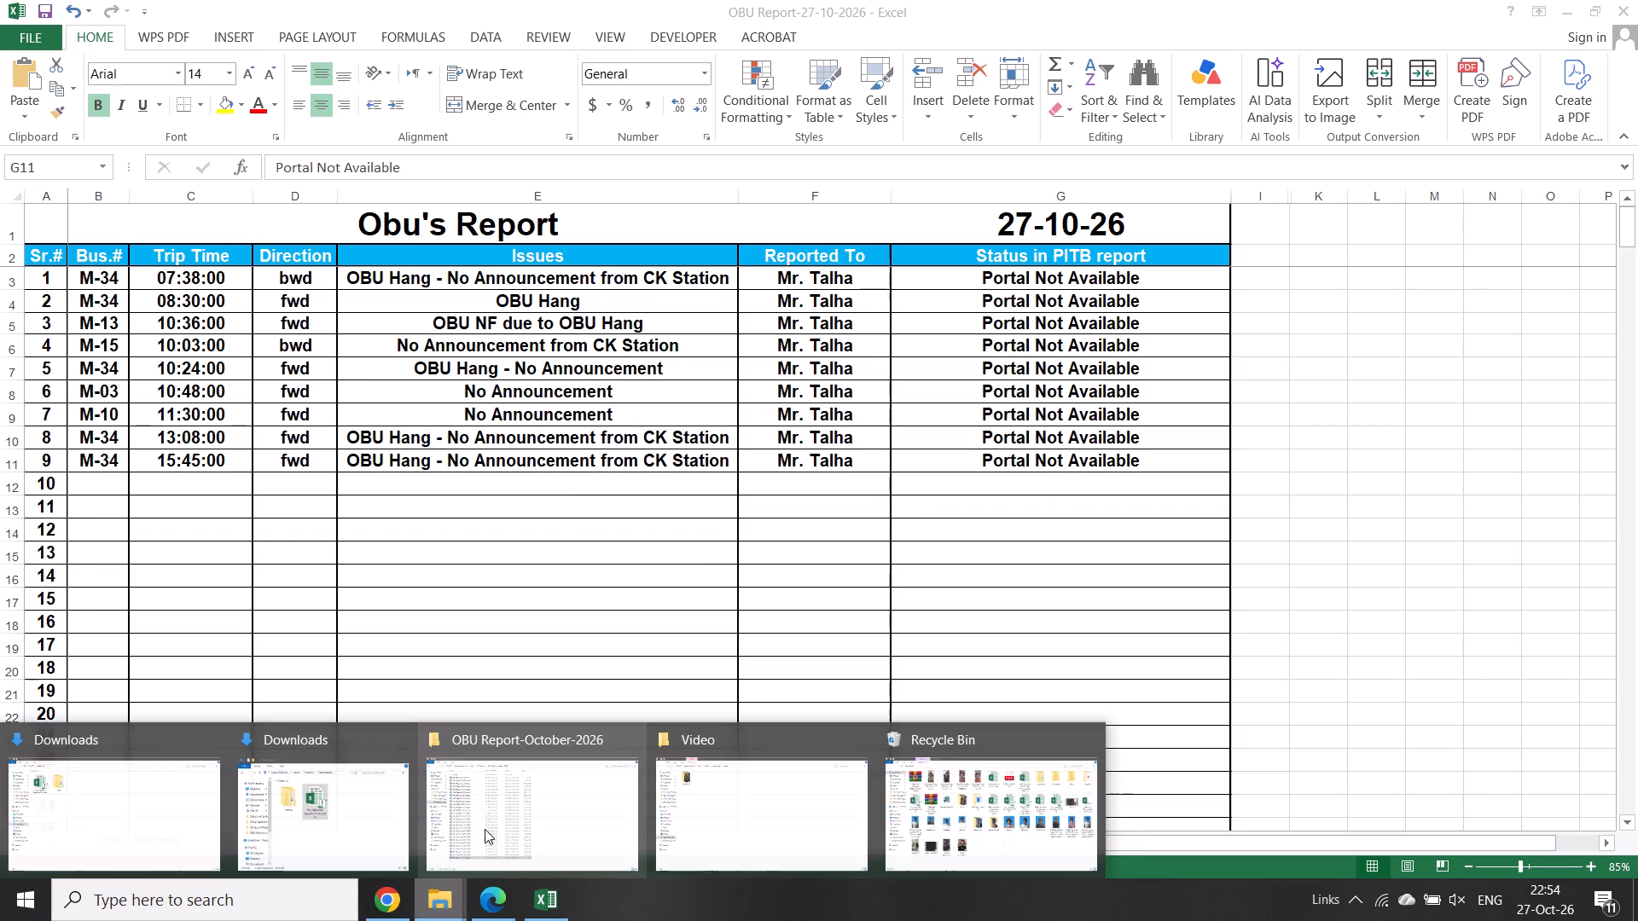
{"action": "left_click", "coordinate": [956, 784]}
{"action": "left_click", "coordinate": [1637, 0]}
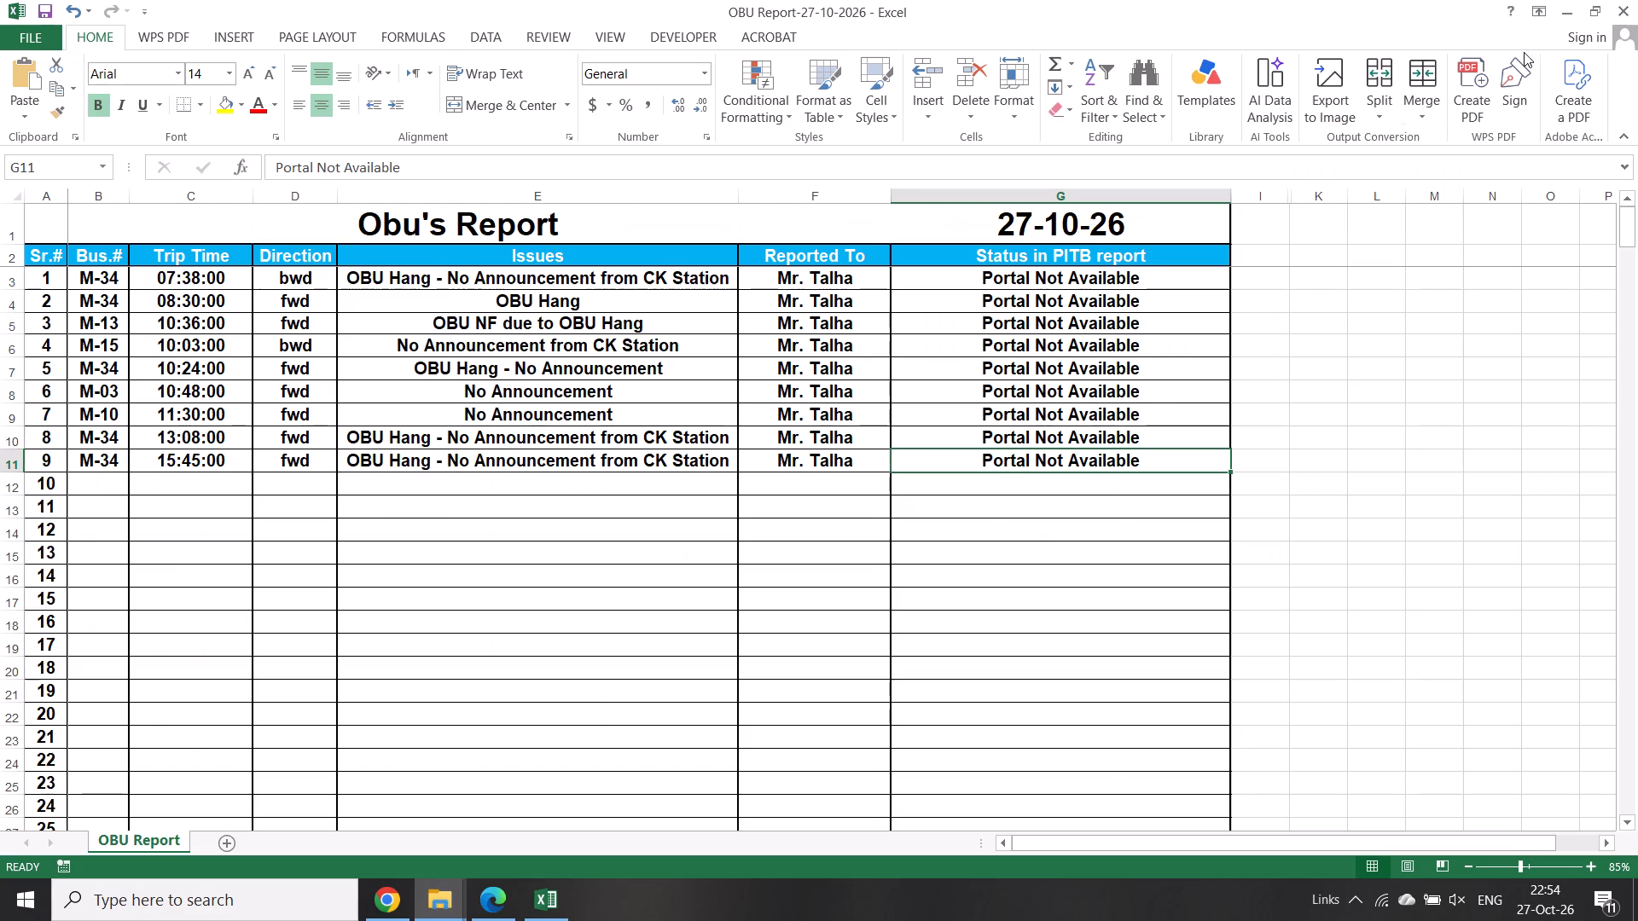
Open the Trip Selection Report-27-10-2026 workbook from the Downloads folder in File Explorer and enable editing.
{"action": "left_click", "coordinate": [443, 905]}
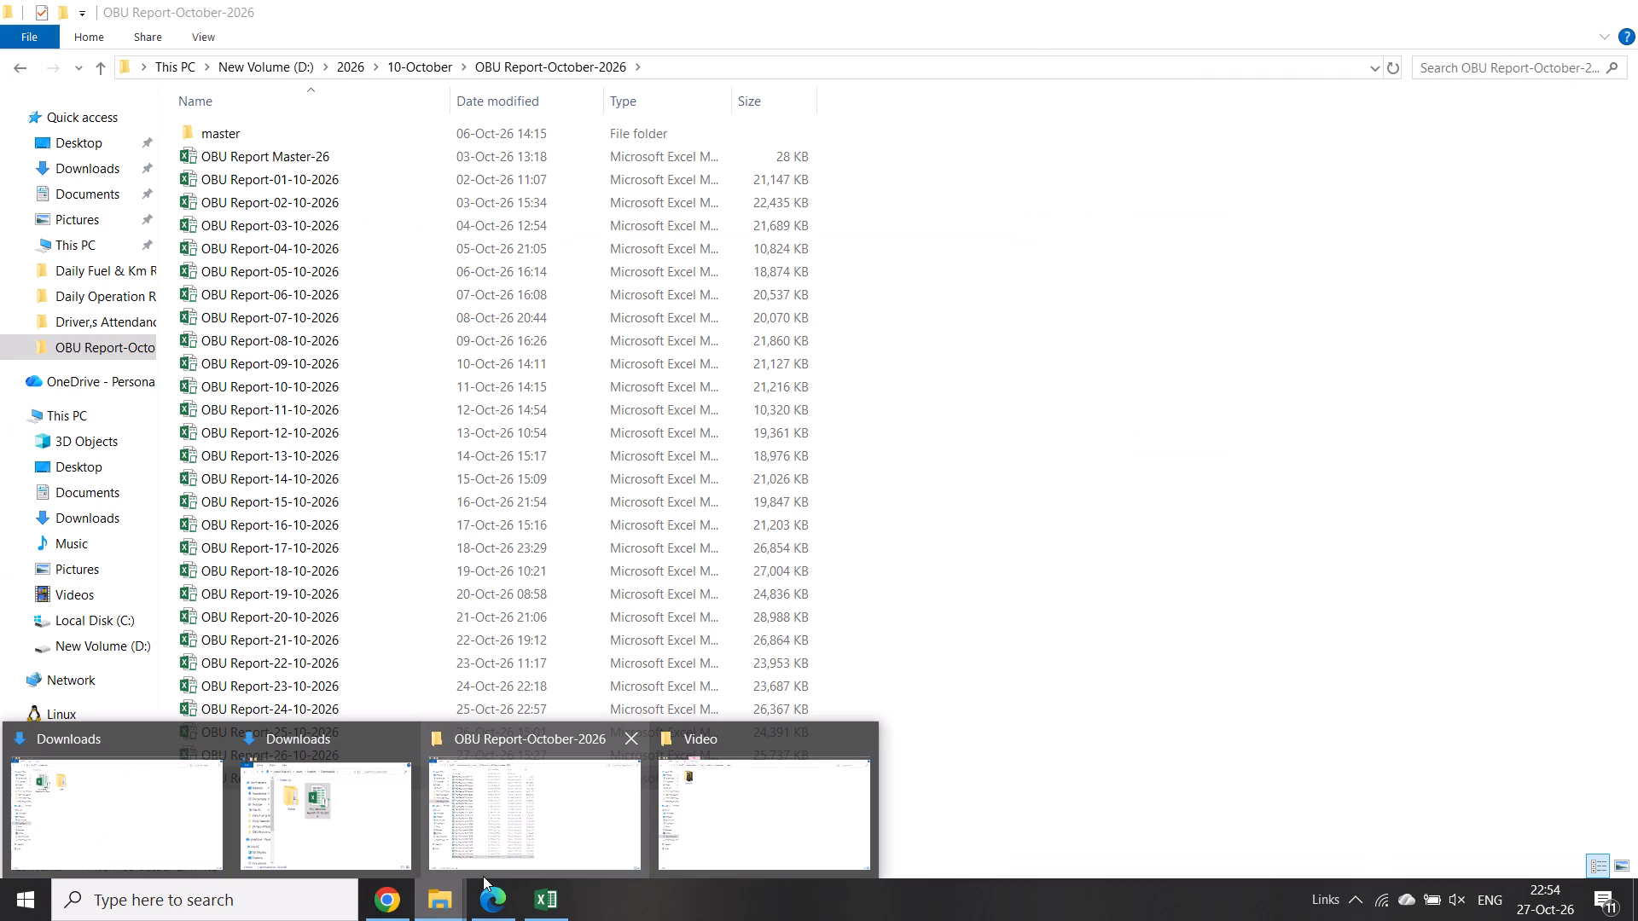
{"action": "left_click", "coordinate": [177, 817]}
{"action": "double_click", "coordinate": [245, 222]}
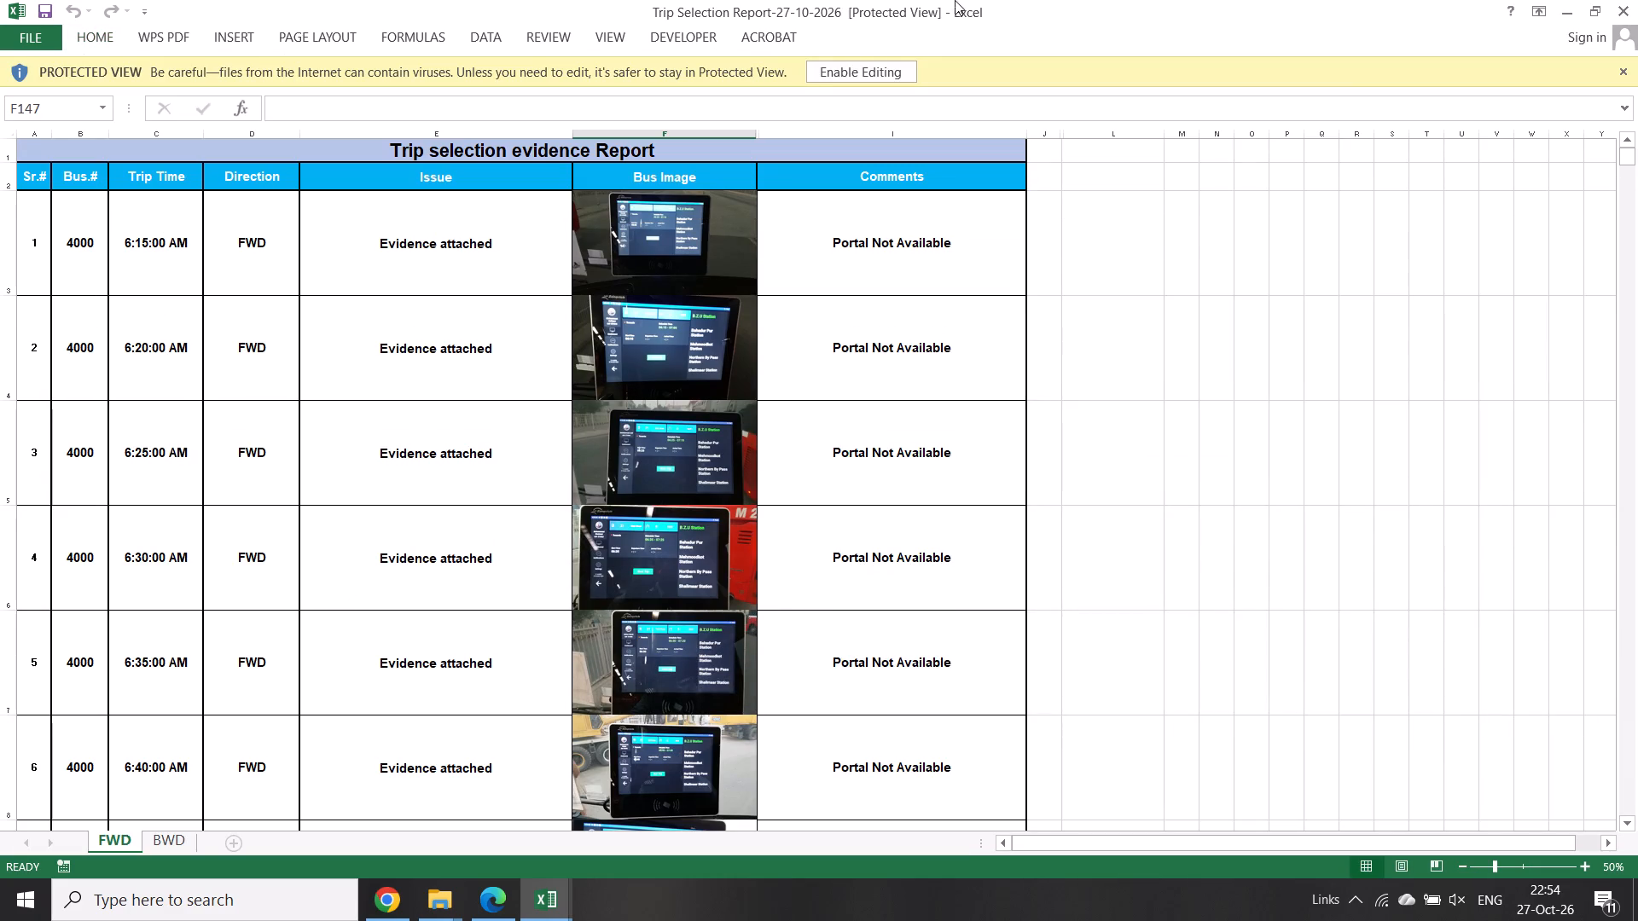
{"action": "left_click", "coordinate": [893, 64]}
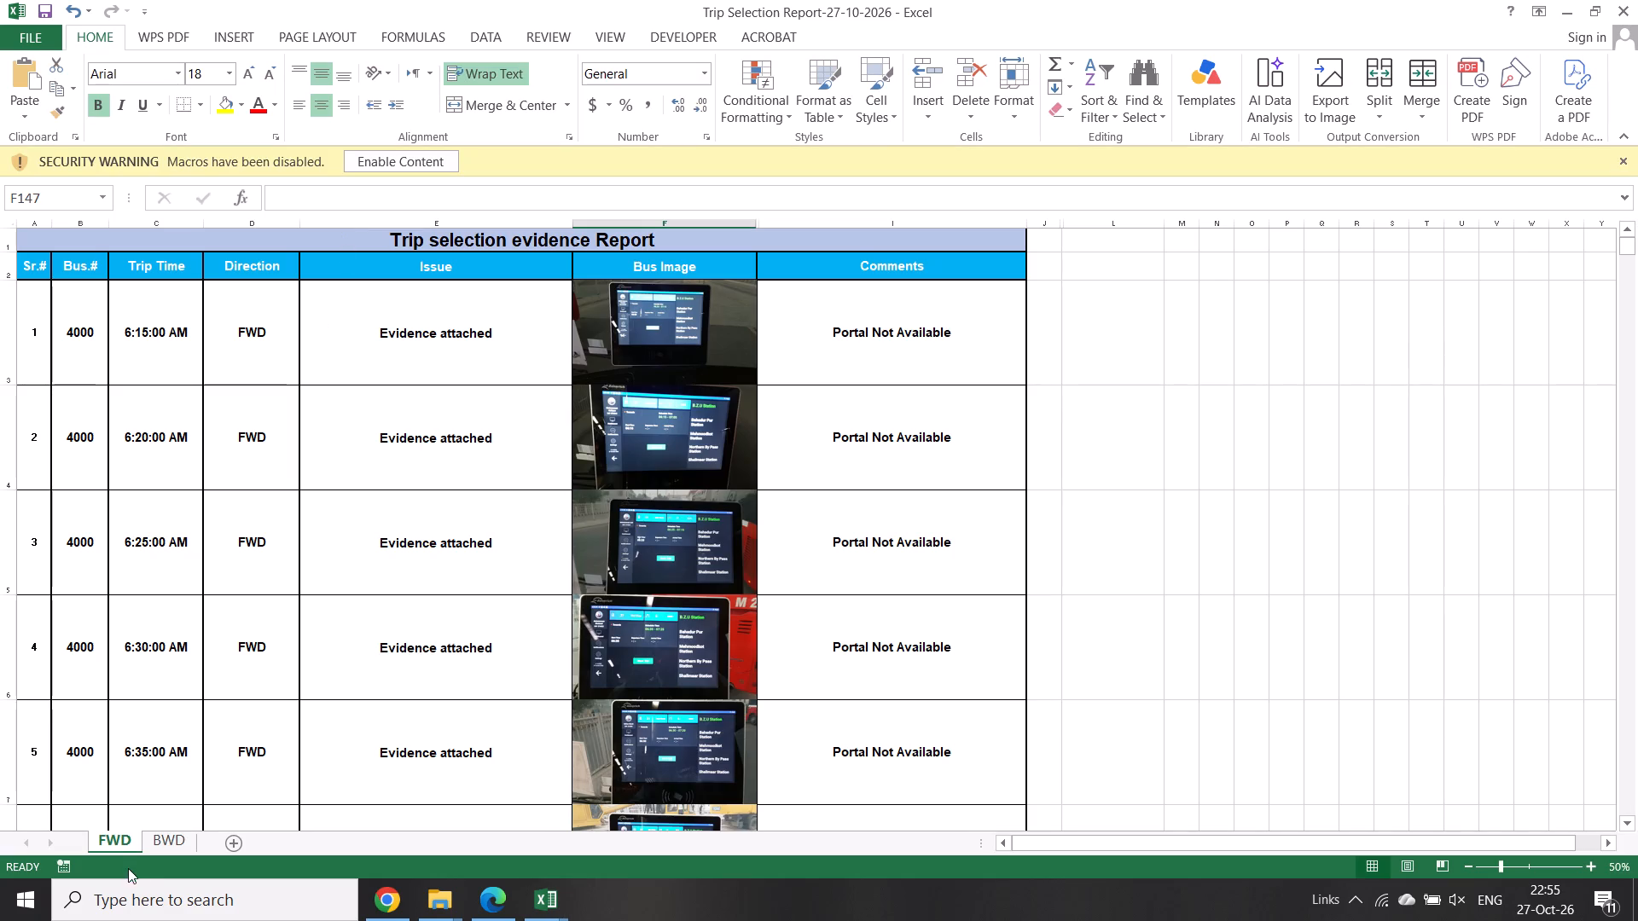
Copy the FWD sheet into OBU Report-27-10-2026.xlsm before the OBU Report sheet, allowing the operation despite its attached macros.
{"action": "right_click", "coordinate": [117, 843]}
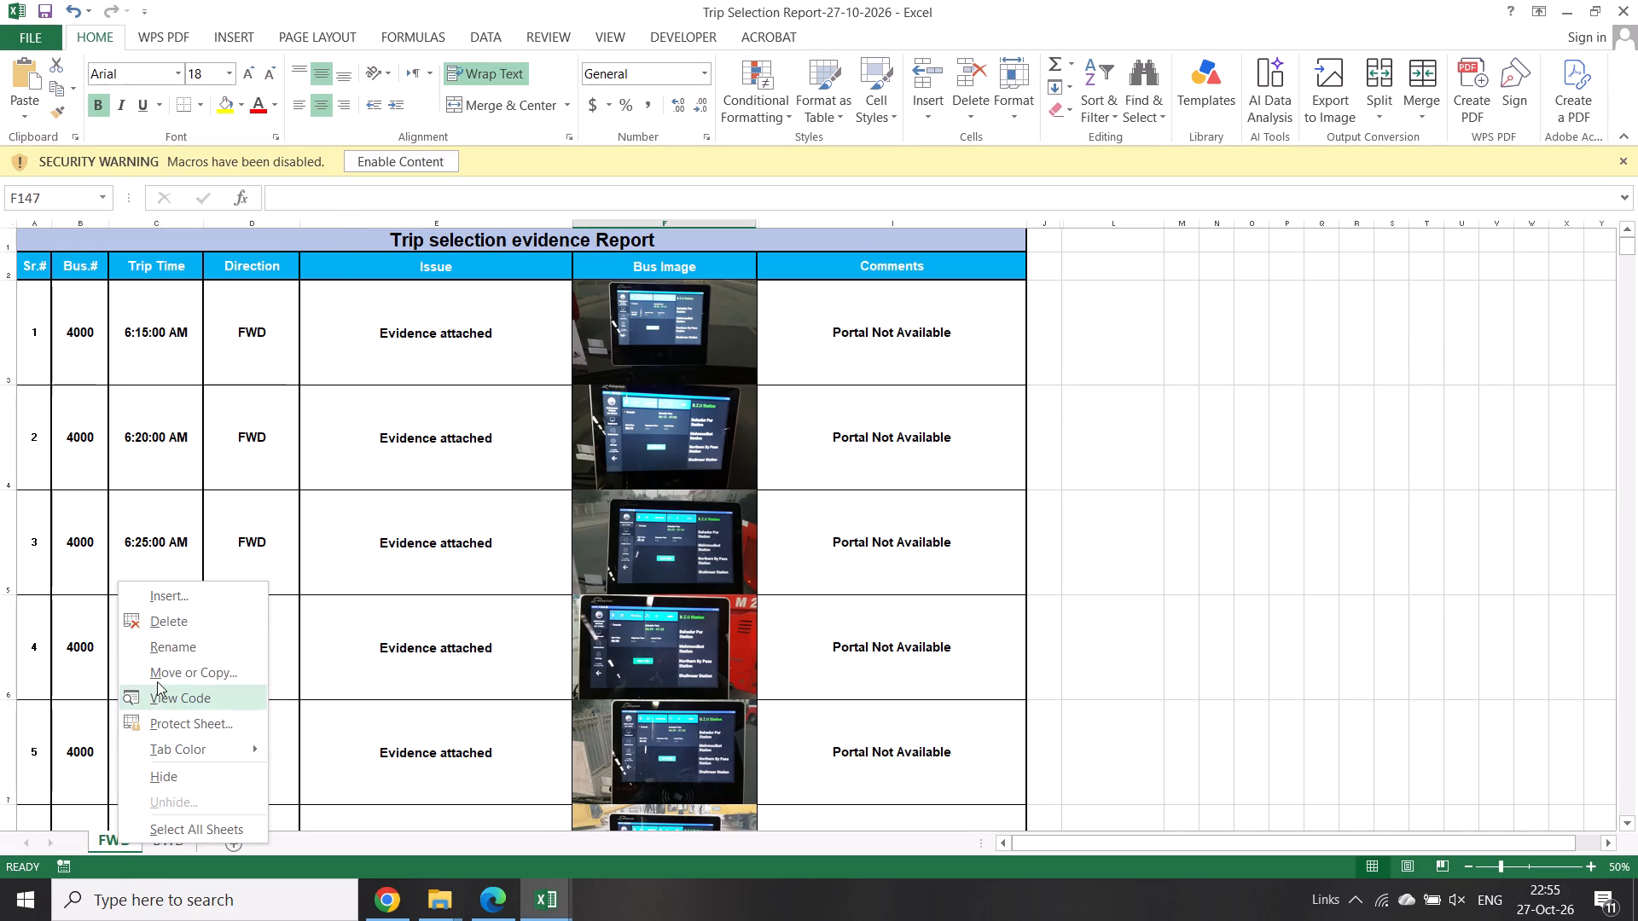
{"action": "left_click", "coordinate": [166, 671]}
{"action": "left_click", "coordinate": [177, 600]}
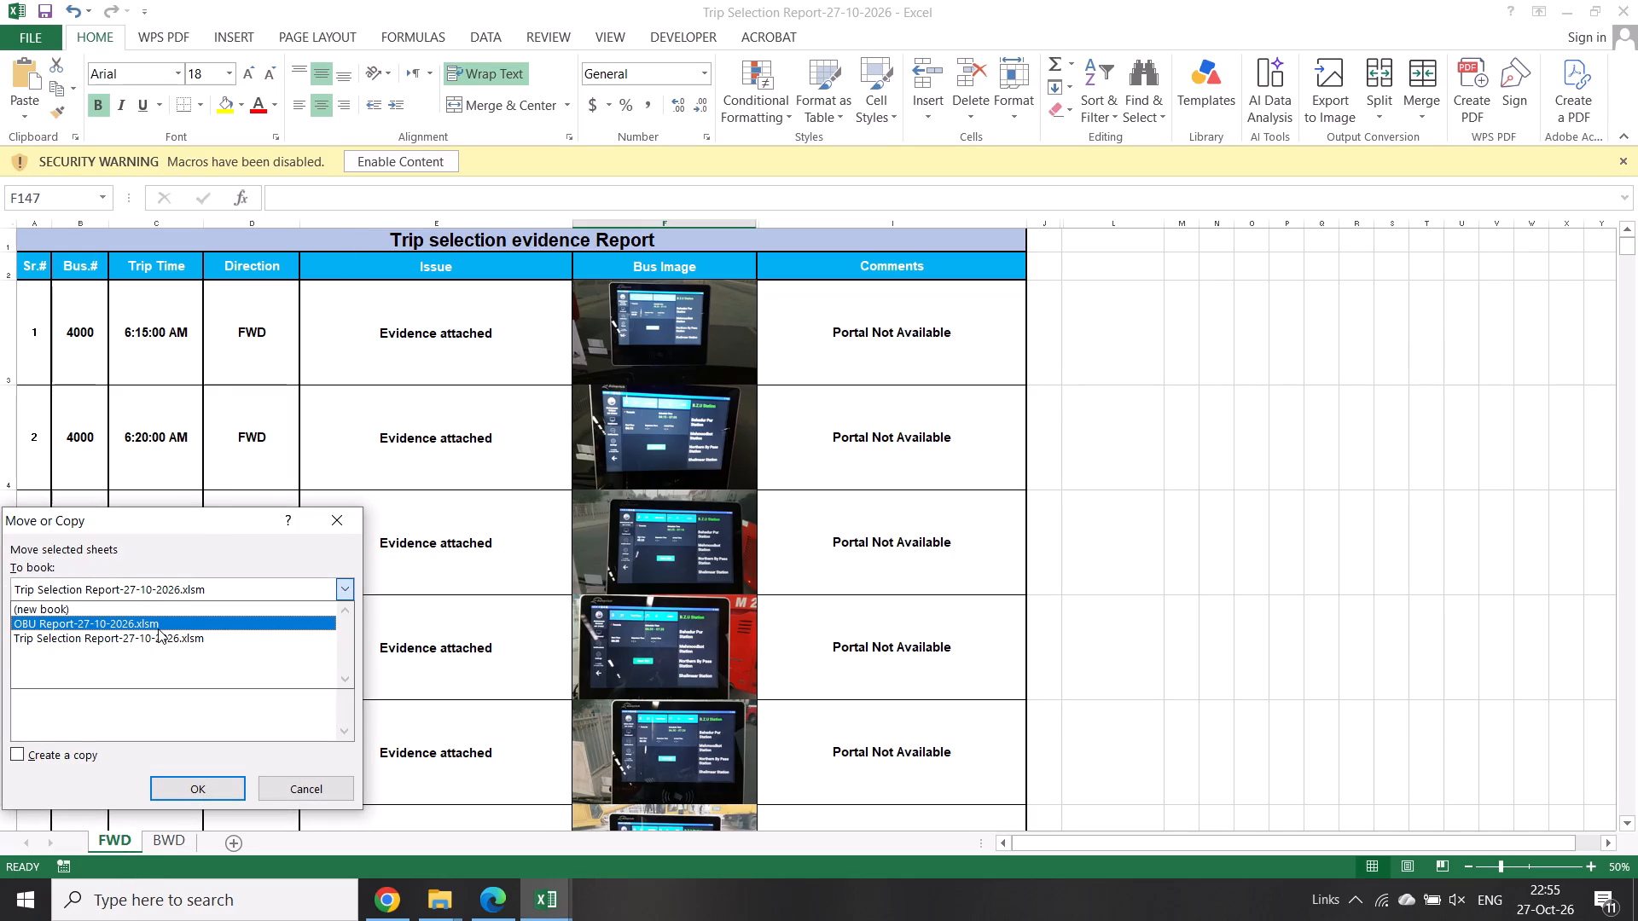
{"action": "left_click", "coordinate": [158, 628]}
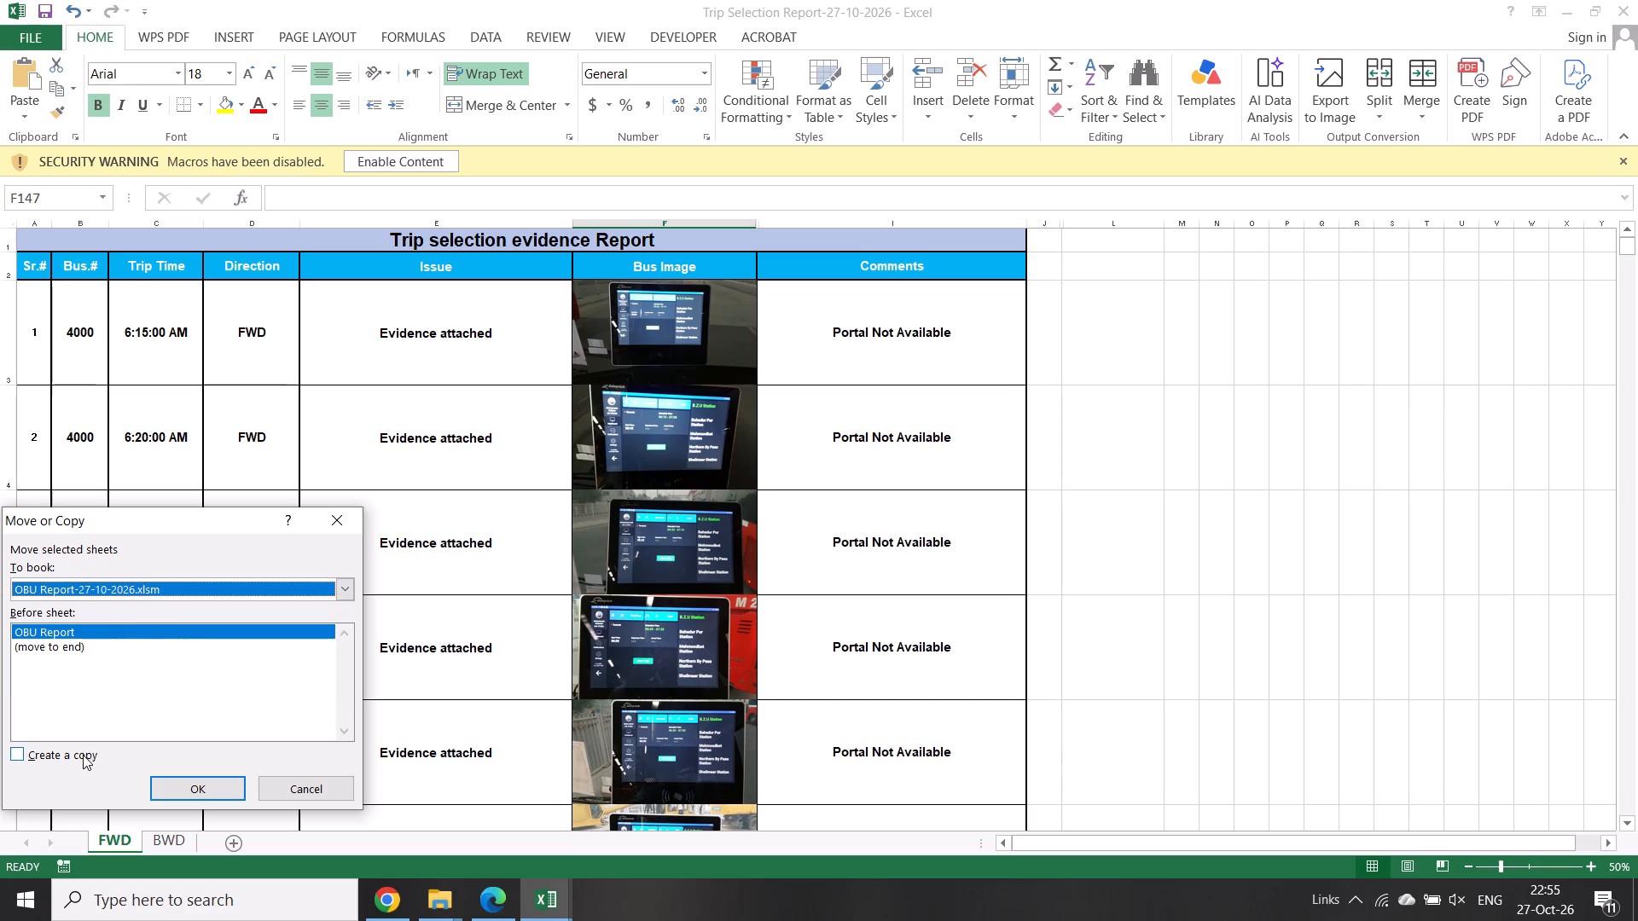
{"action": "left_click", "coordinate": [82, 755]}
{"action": "left_click", "coordinate": [189, 791]}
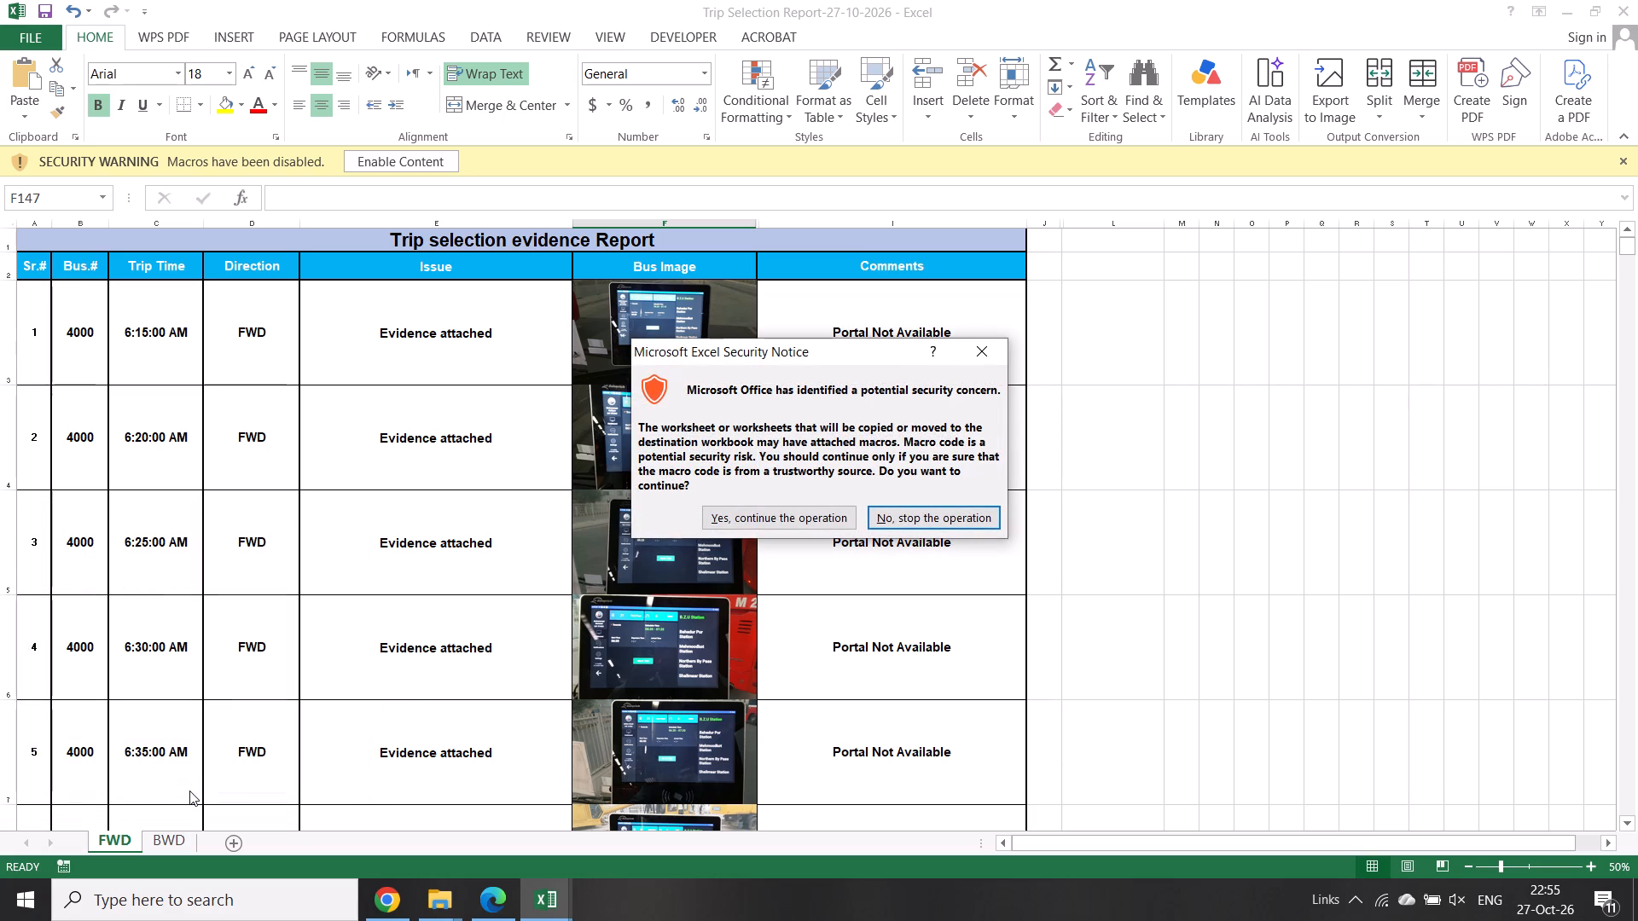
{"action": "left_click", "coordinate": [786, 512]}
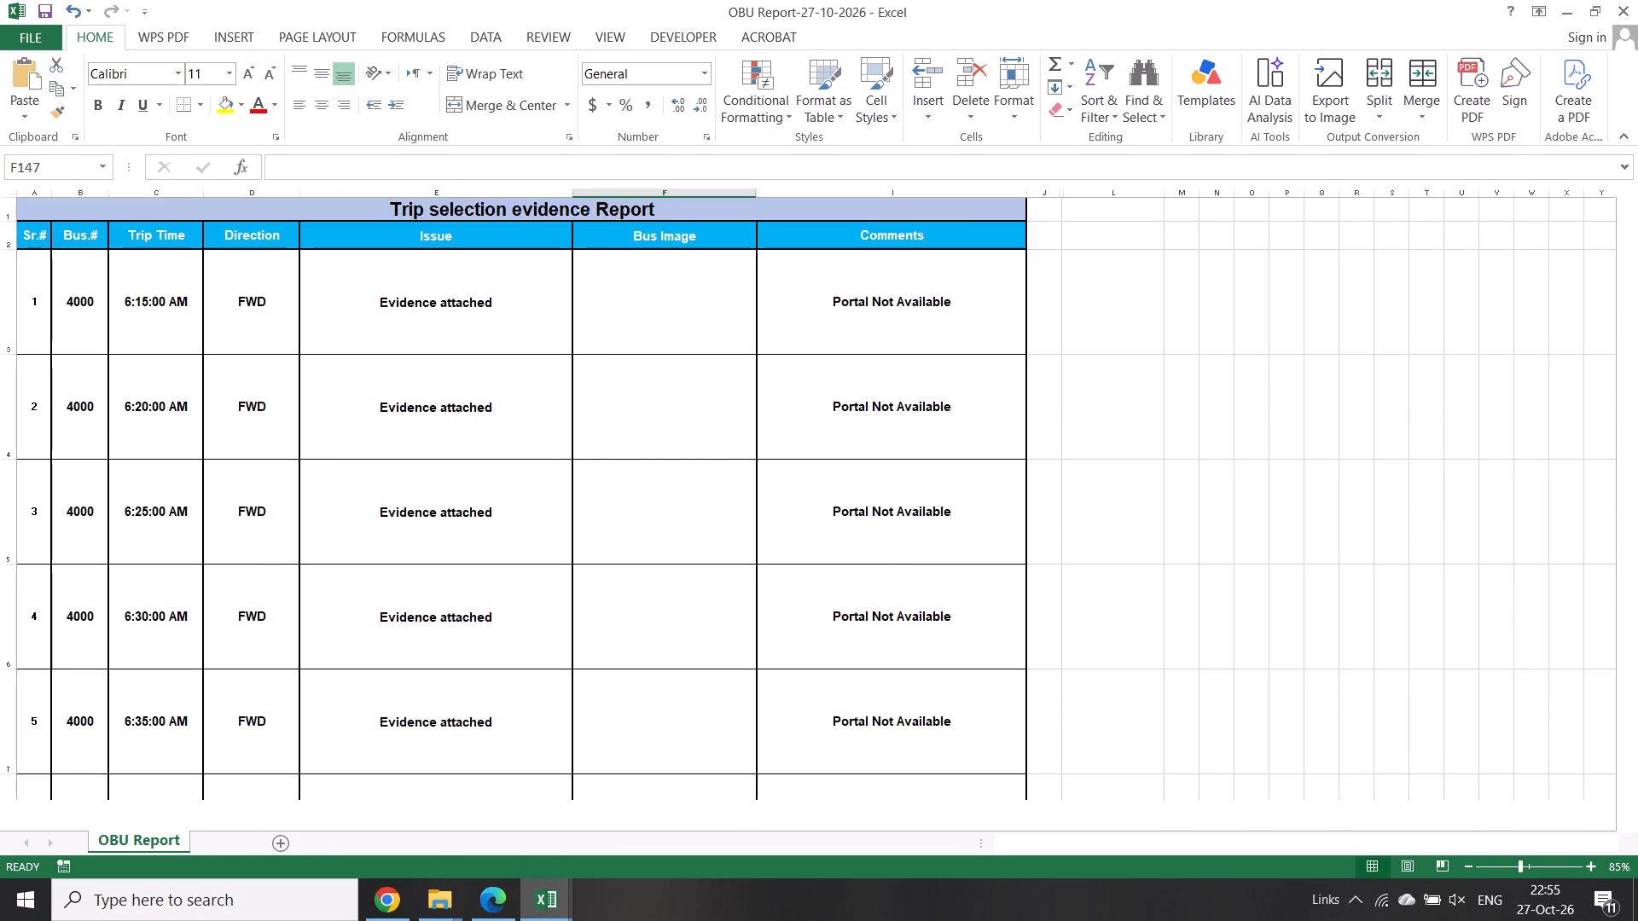
Return to the Trip Selection Report workbook and copy its BWD sheet into OBU Report-27-10-2026.xlsm before FWD, allowing the attached macros.
{"action": "left_click", "coordinate": [549, 901]}
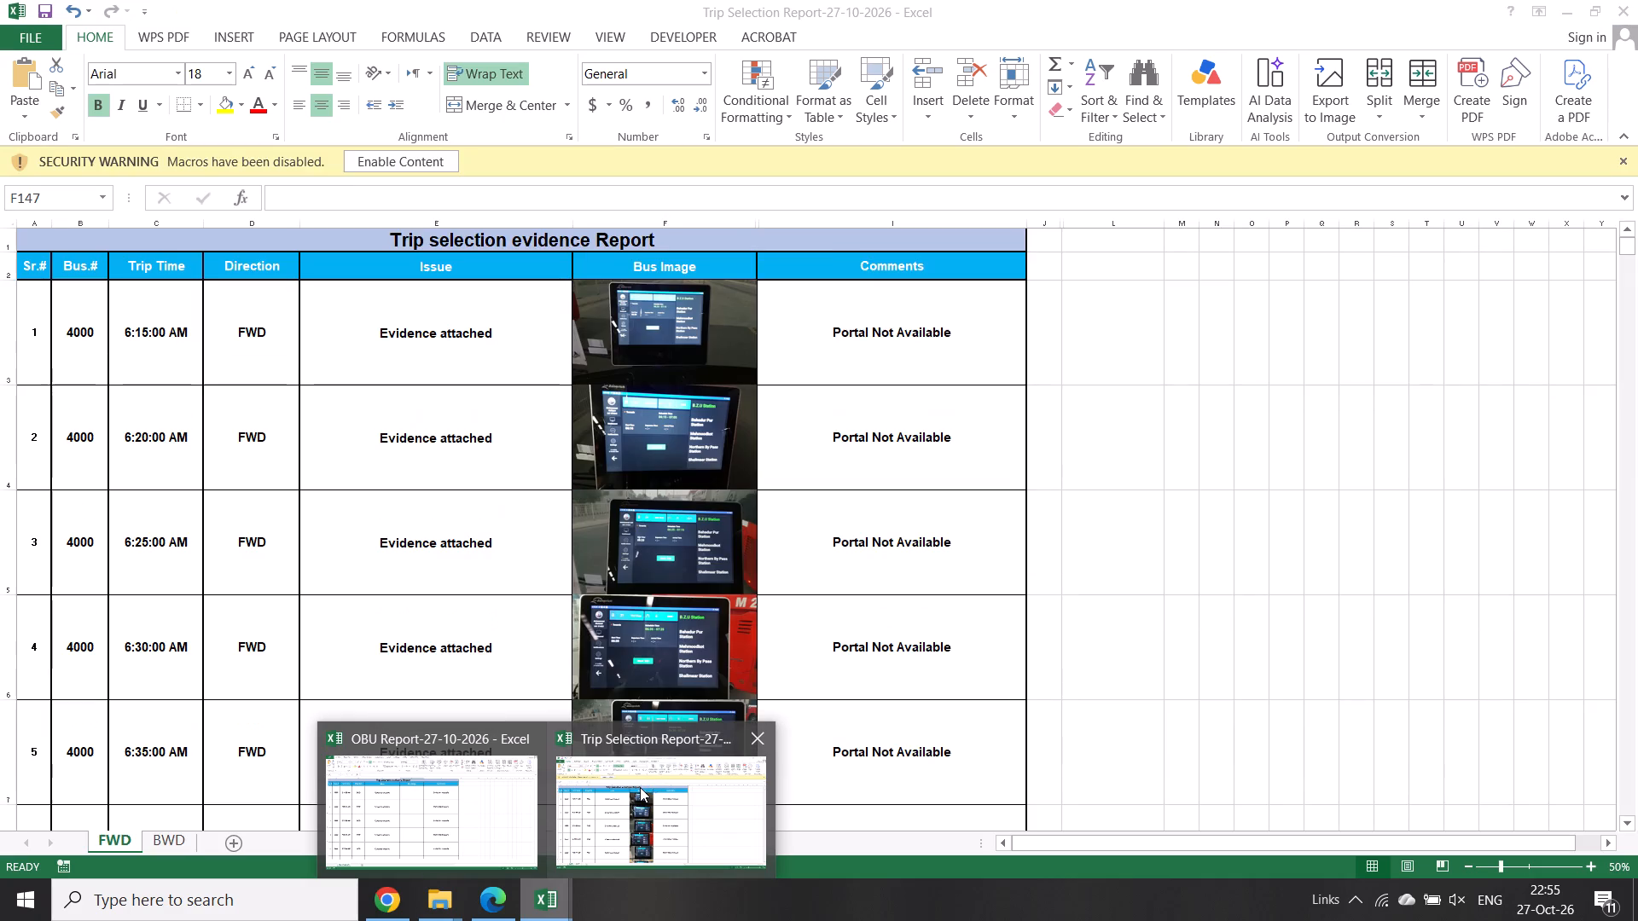
{"action": "left_click", "coordinate": [640, 787]}
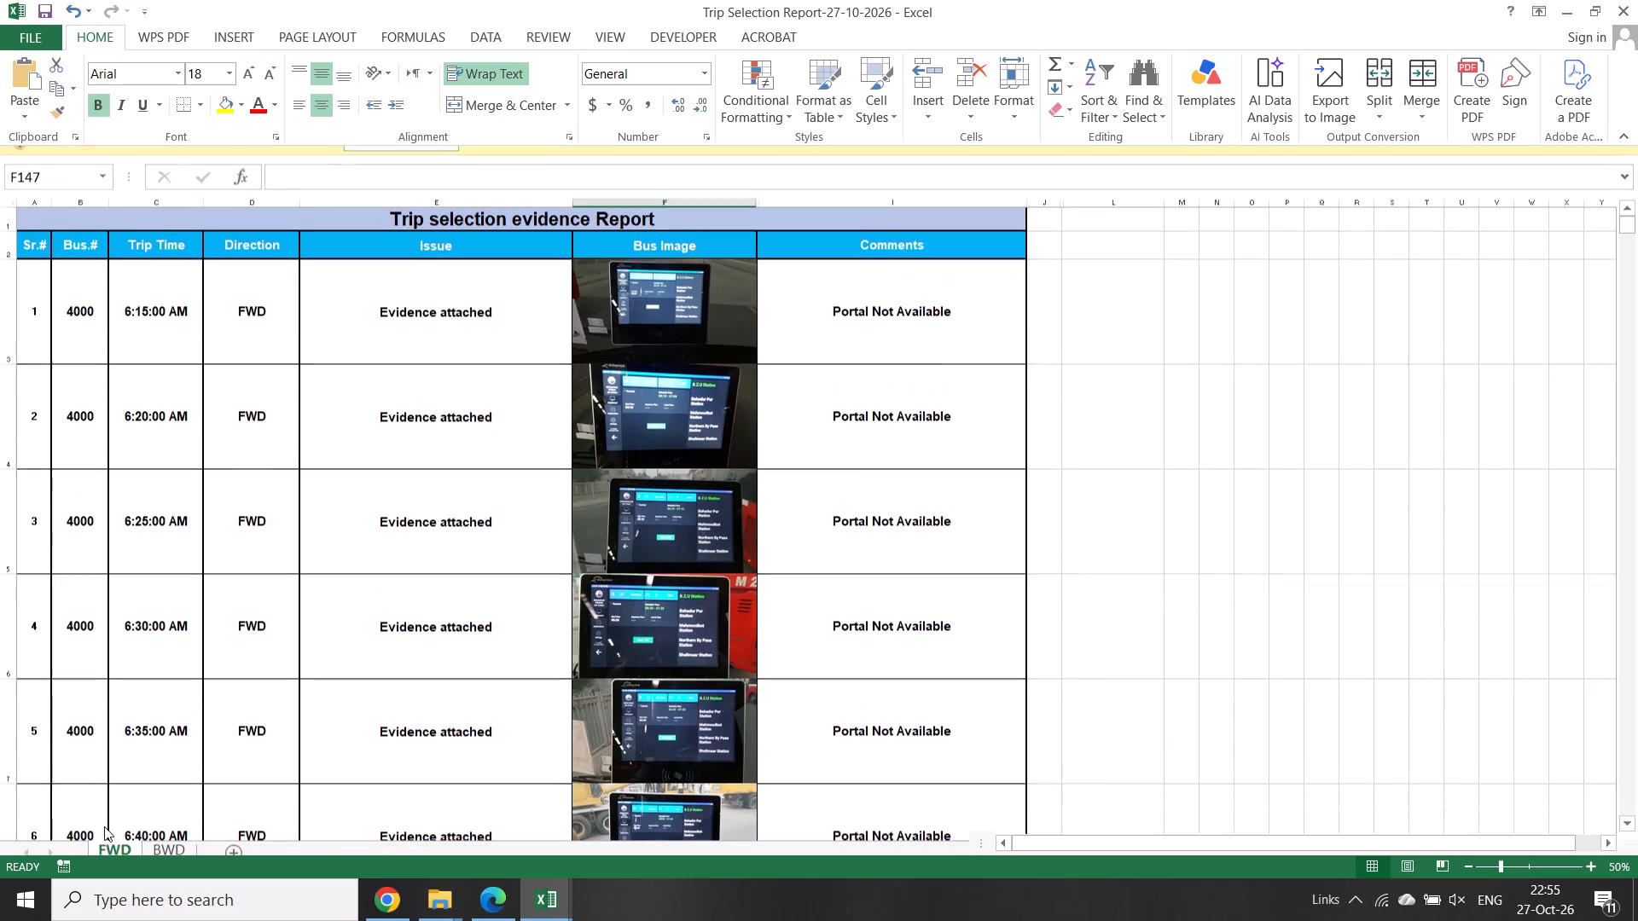
{"action": "left_click", "coordinate": [549, 895]}
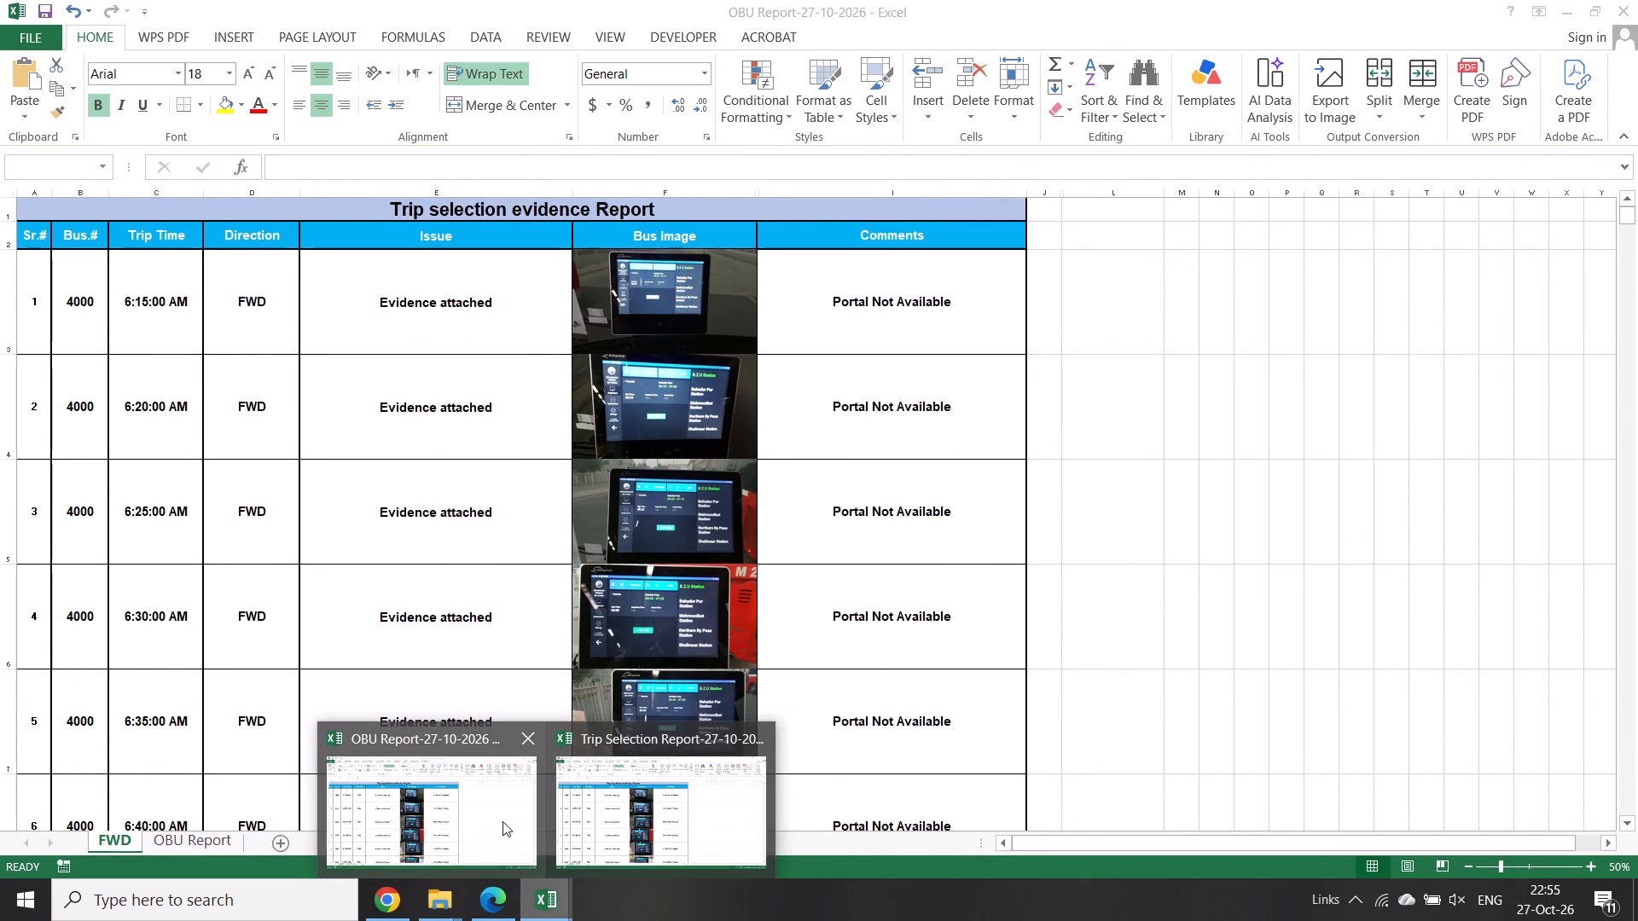
{"action": "left_click", "coordinate": [621, 814]}
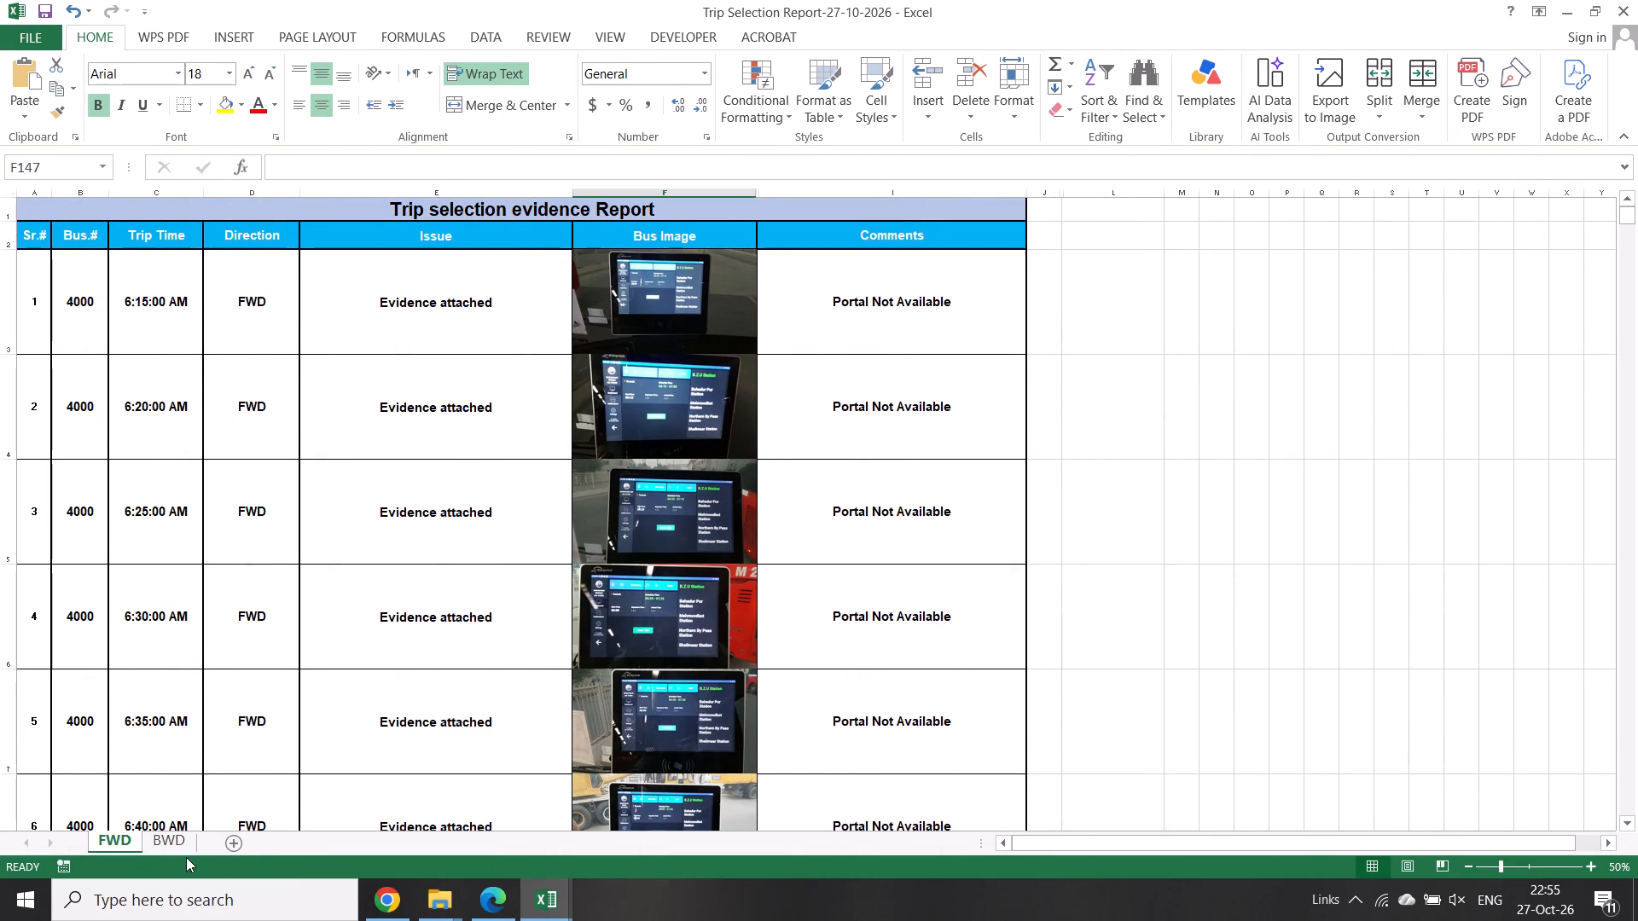
{"action": "left_click", "coordinate": [182, 849]}
{"action": "right_click", "coordinate": [182, 845]}
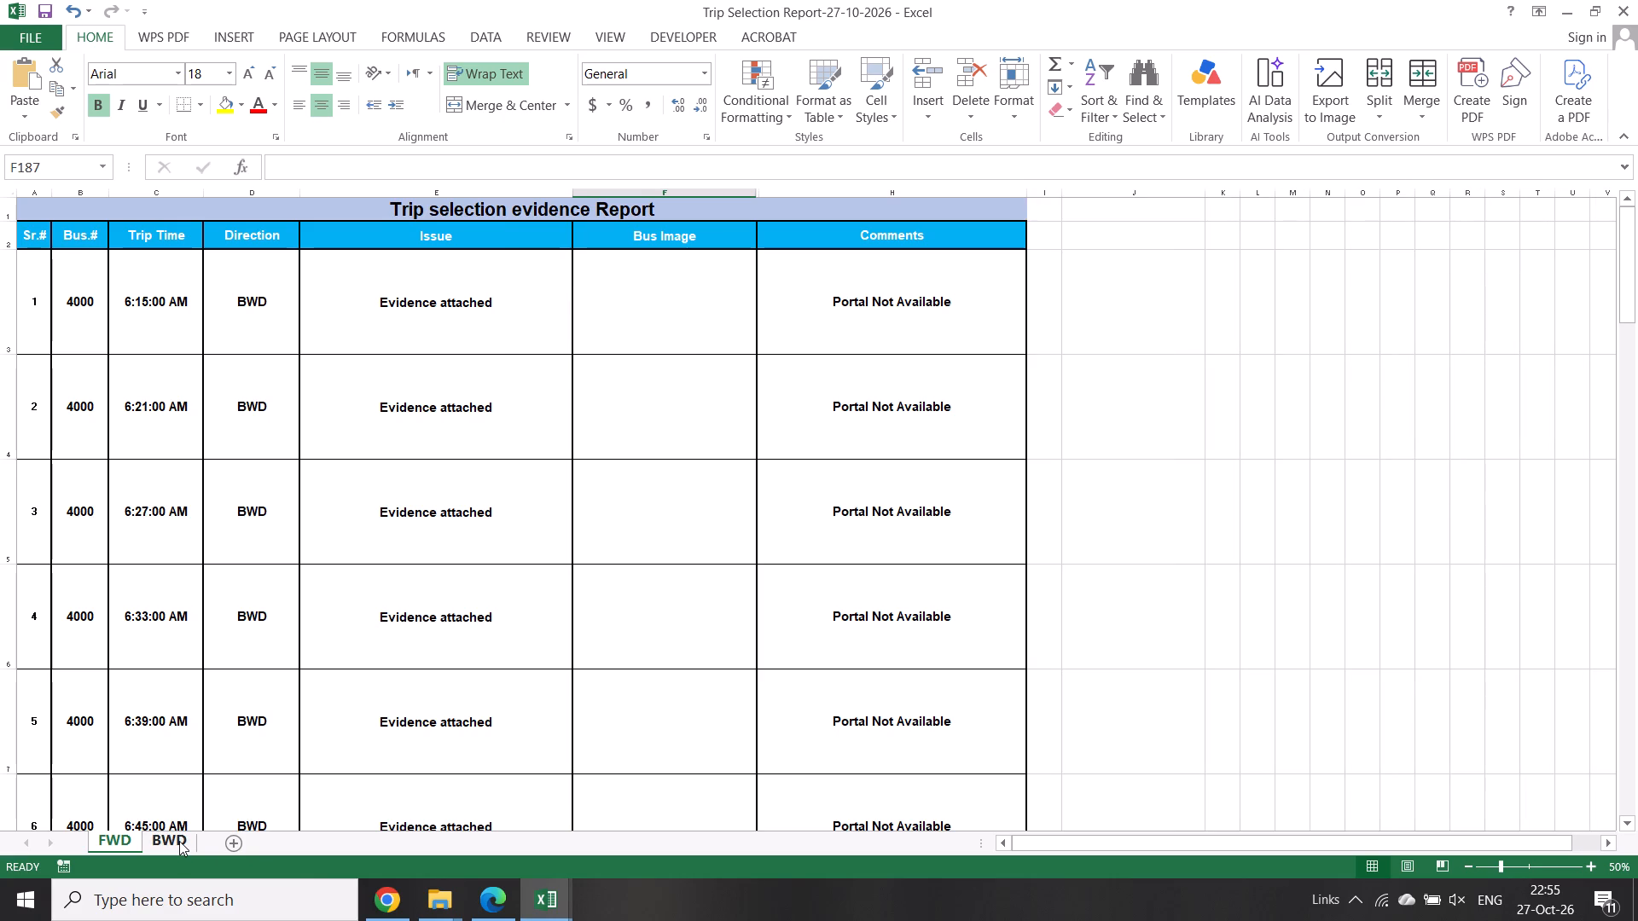
{"action": "left_click", "coordinate": [179, 841]}
{"action": "right_click", "coordinate": [179, 841]}
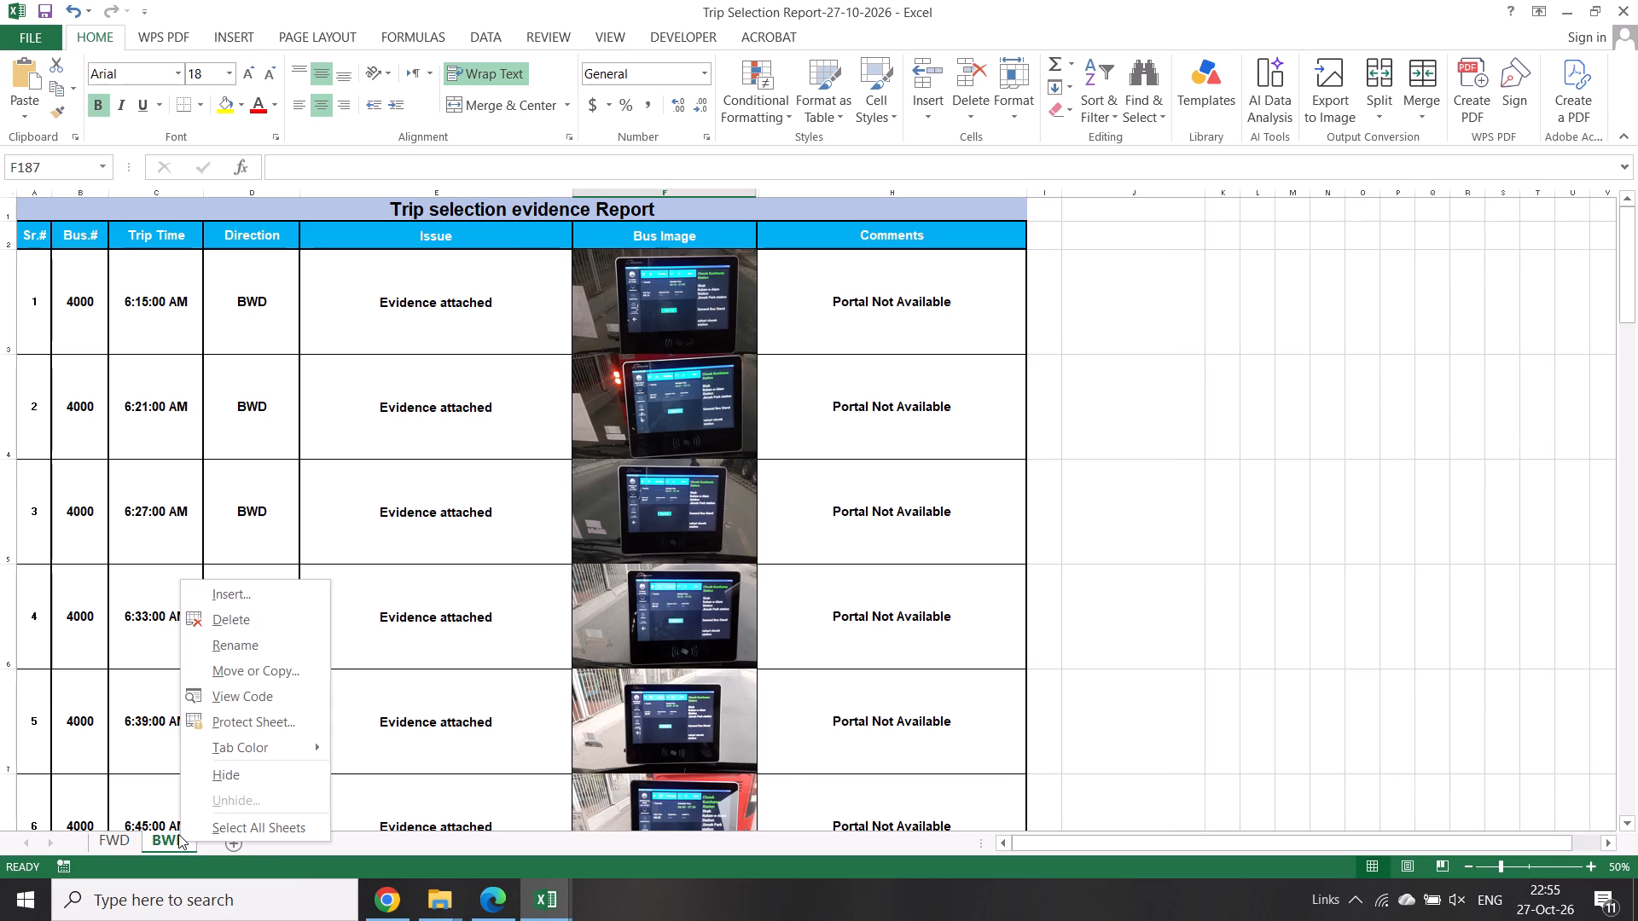
{"action": "left_click", "coordinate": [250, 673]}
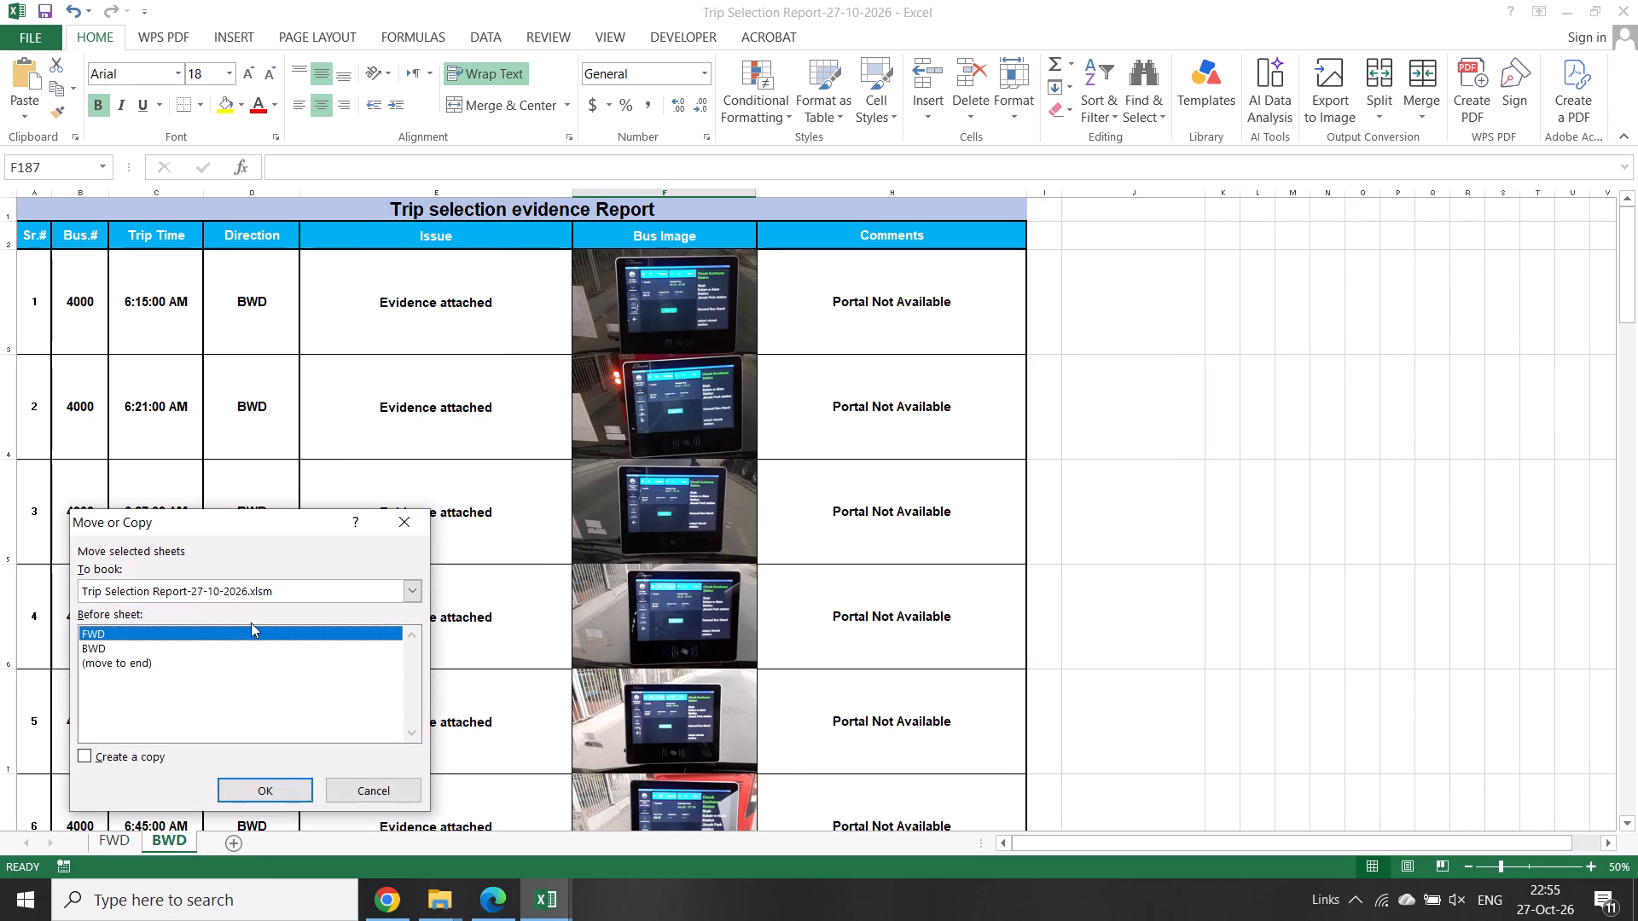
{"action": "left_click", "coordinate": [220, 600]}
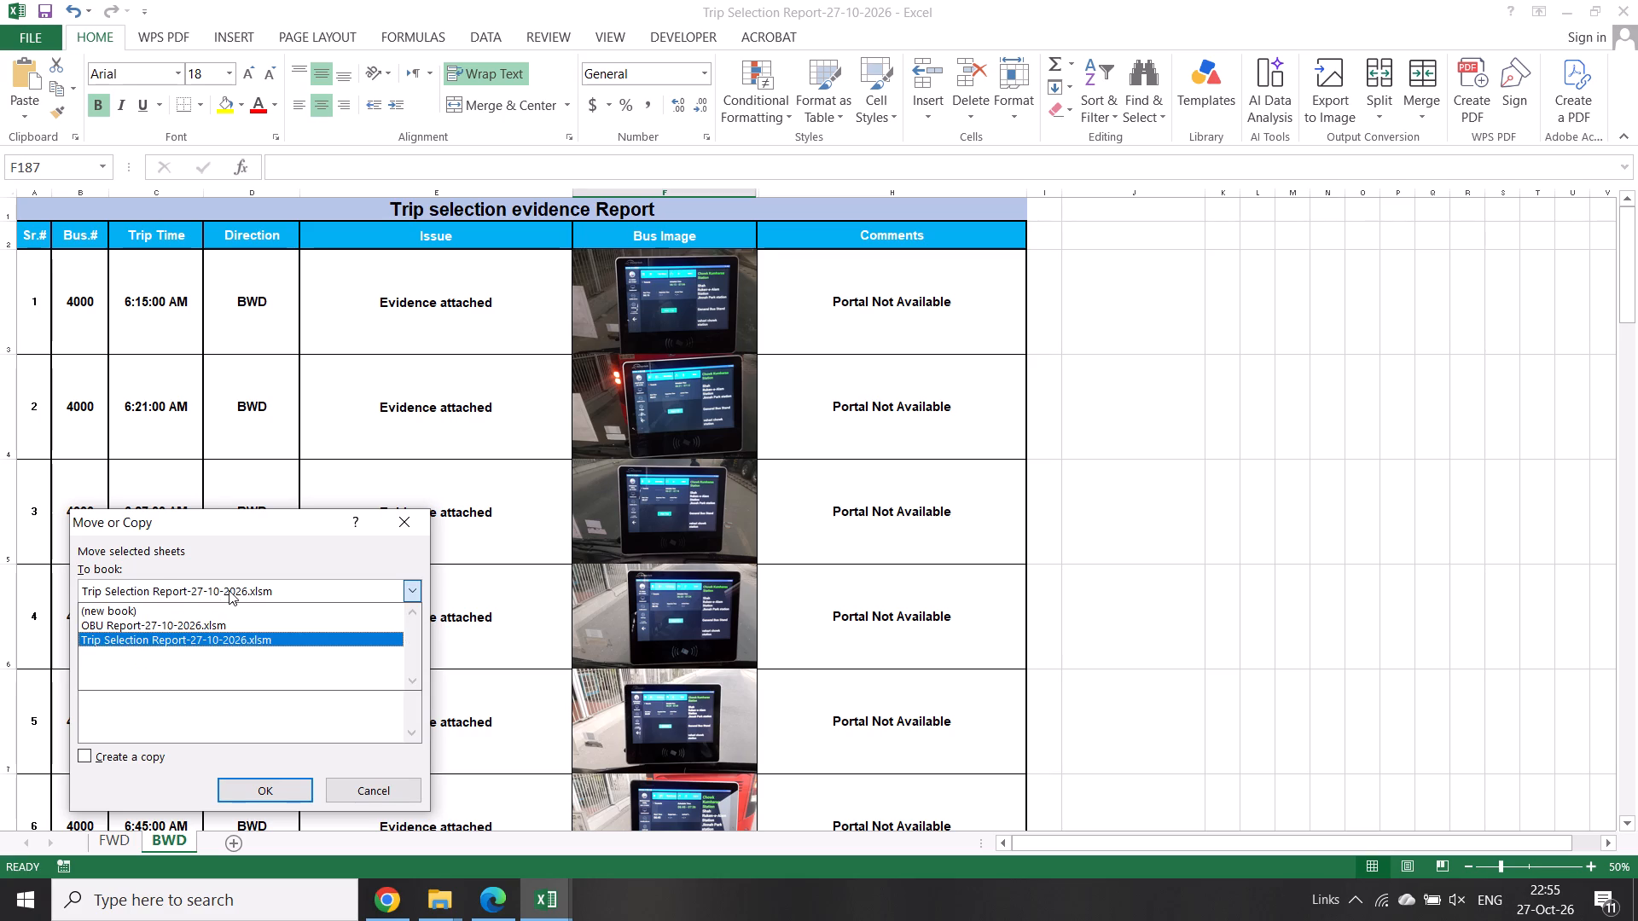
{"action": "left_click", "coordinate": [212, 627]}
{"action": "left_click", "coordinate": [106, 762]}
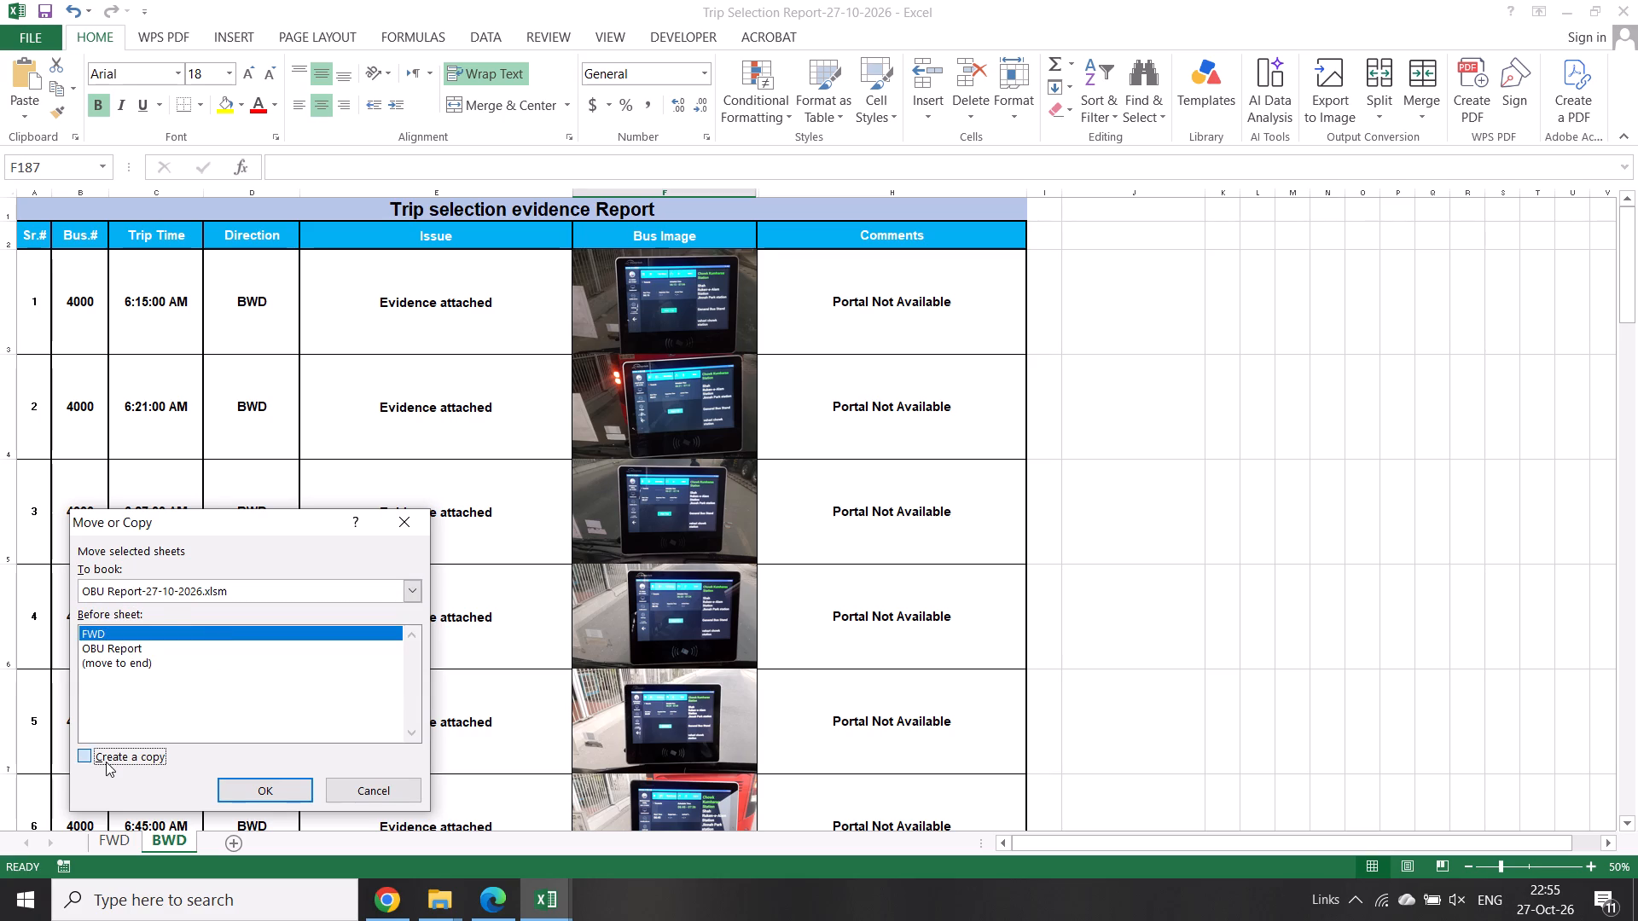
{"action": "left_click", "coordinate": [265, 795]}
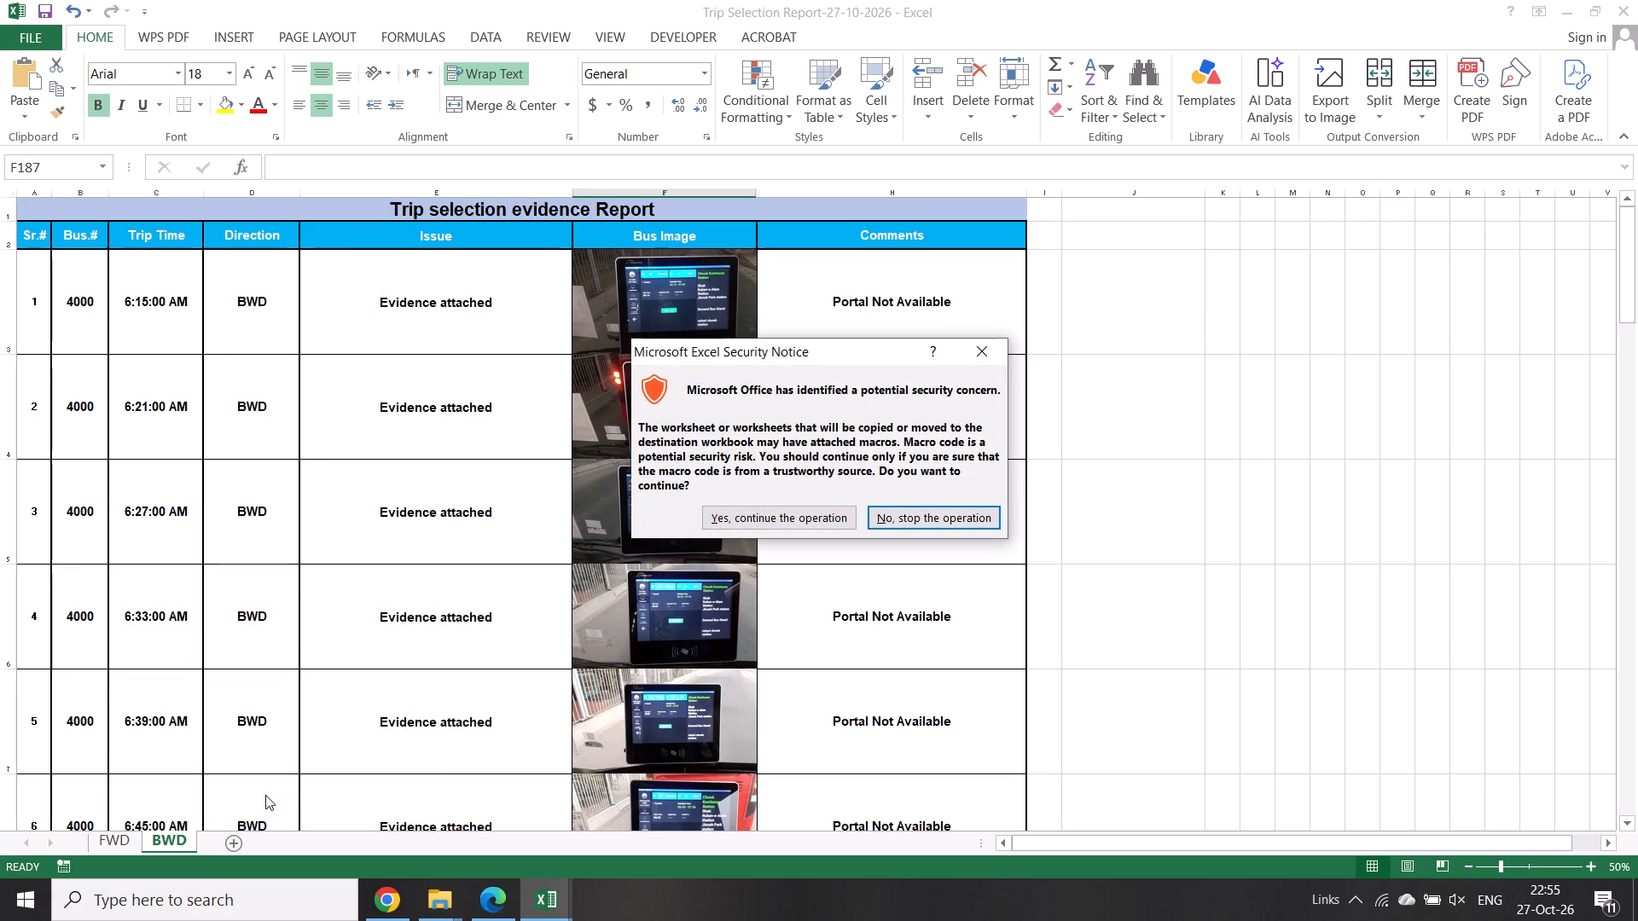
{"action": "left_click", "coordinate": [729, 503]}
{"action": "left_click", "coordinate": [734, 513]}
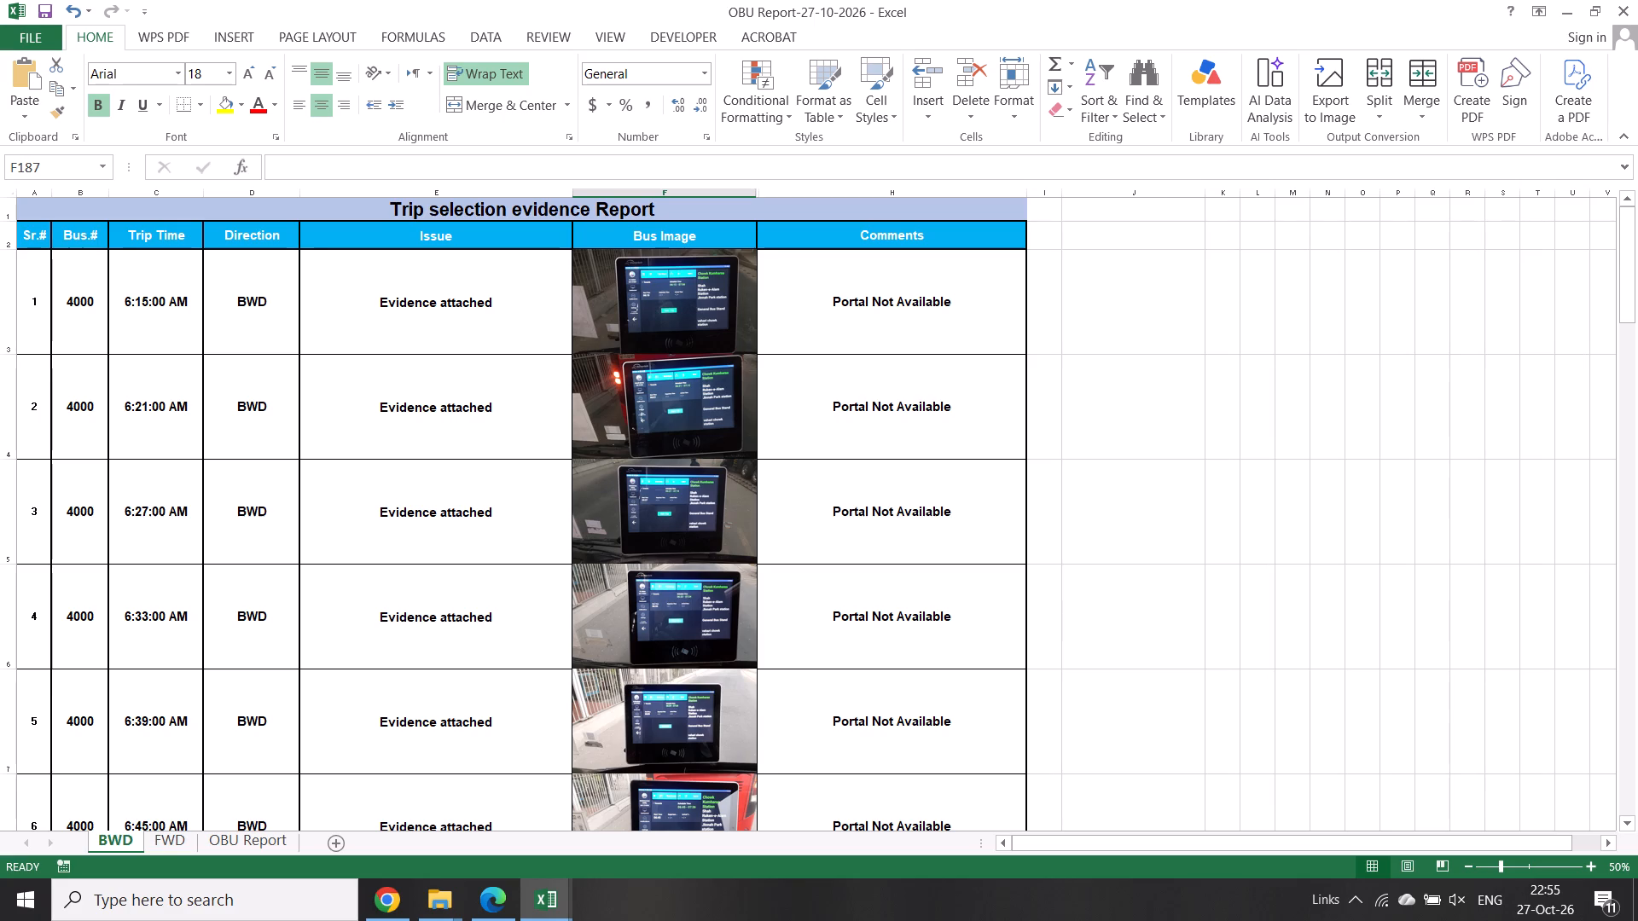
Move the OBU Report sheet ahead of the BWD and FWD sheets.
{"action": "left_click_drag", "start_coordinate": [264, 847], "coordinate": [49, 851]}
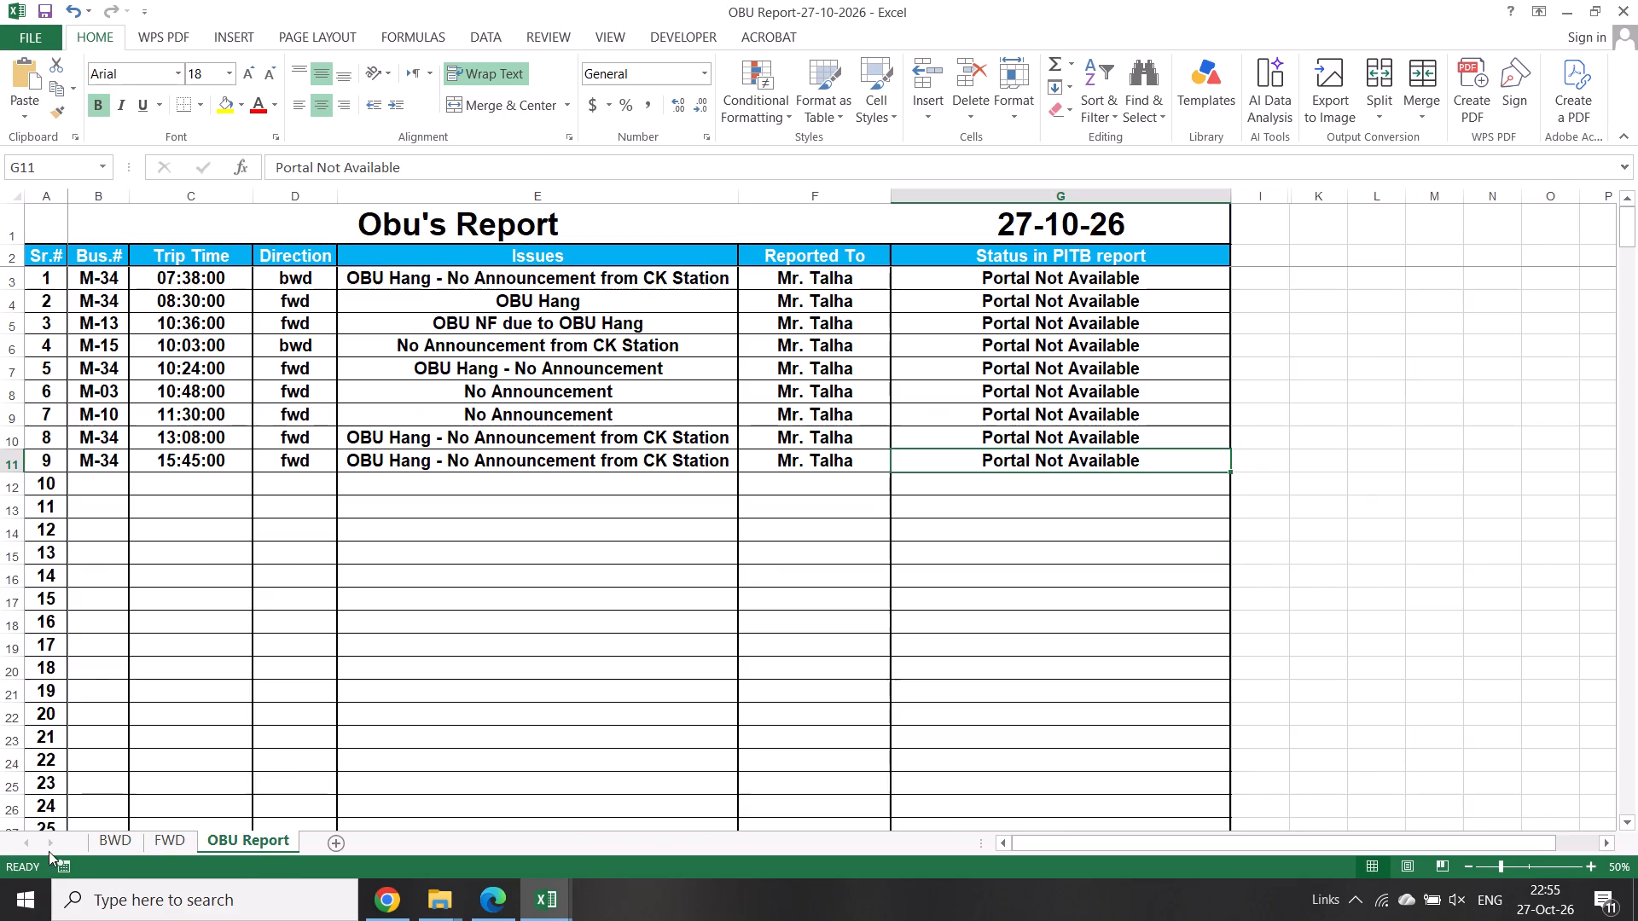
{"action": "left_click_drag", "start_coordinate": [49, 851], "coordinate": [119, 848]}
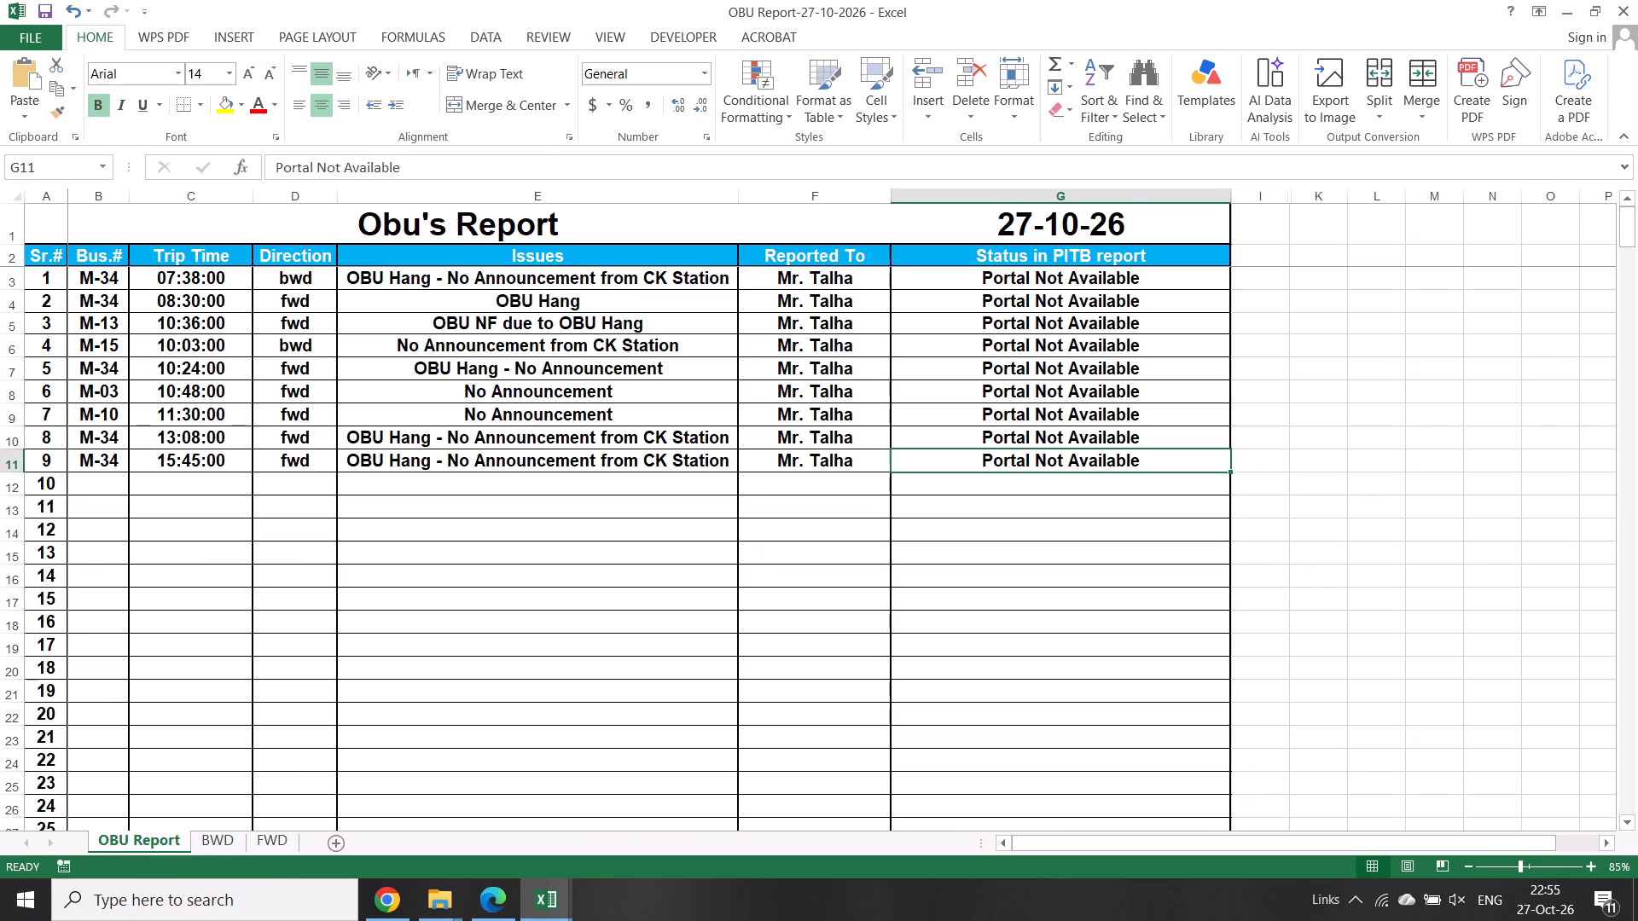
Switch to the Trip Selection Report-27-10-2026 workbook and close it.
{"action": "left_click", "coordinate": [522, 889]}
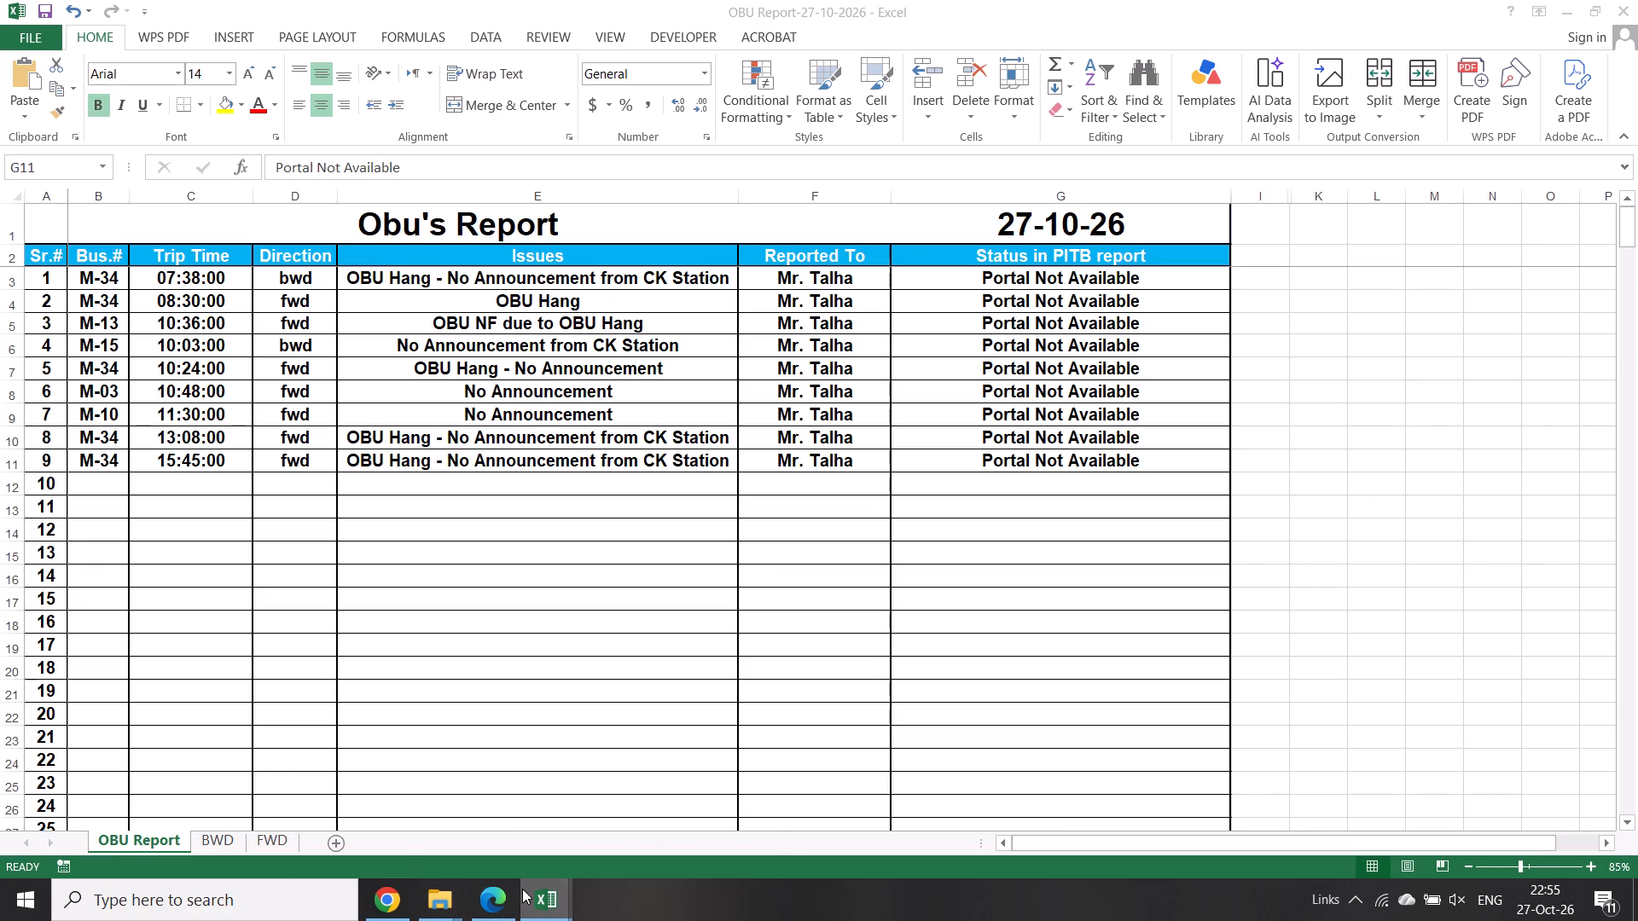
{"action": "left_click", "coordinate": [647, 820]}
{"action": "left_click", "coordinate": [1637, 0]}
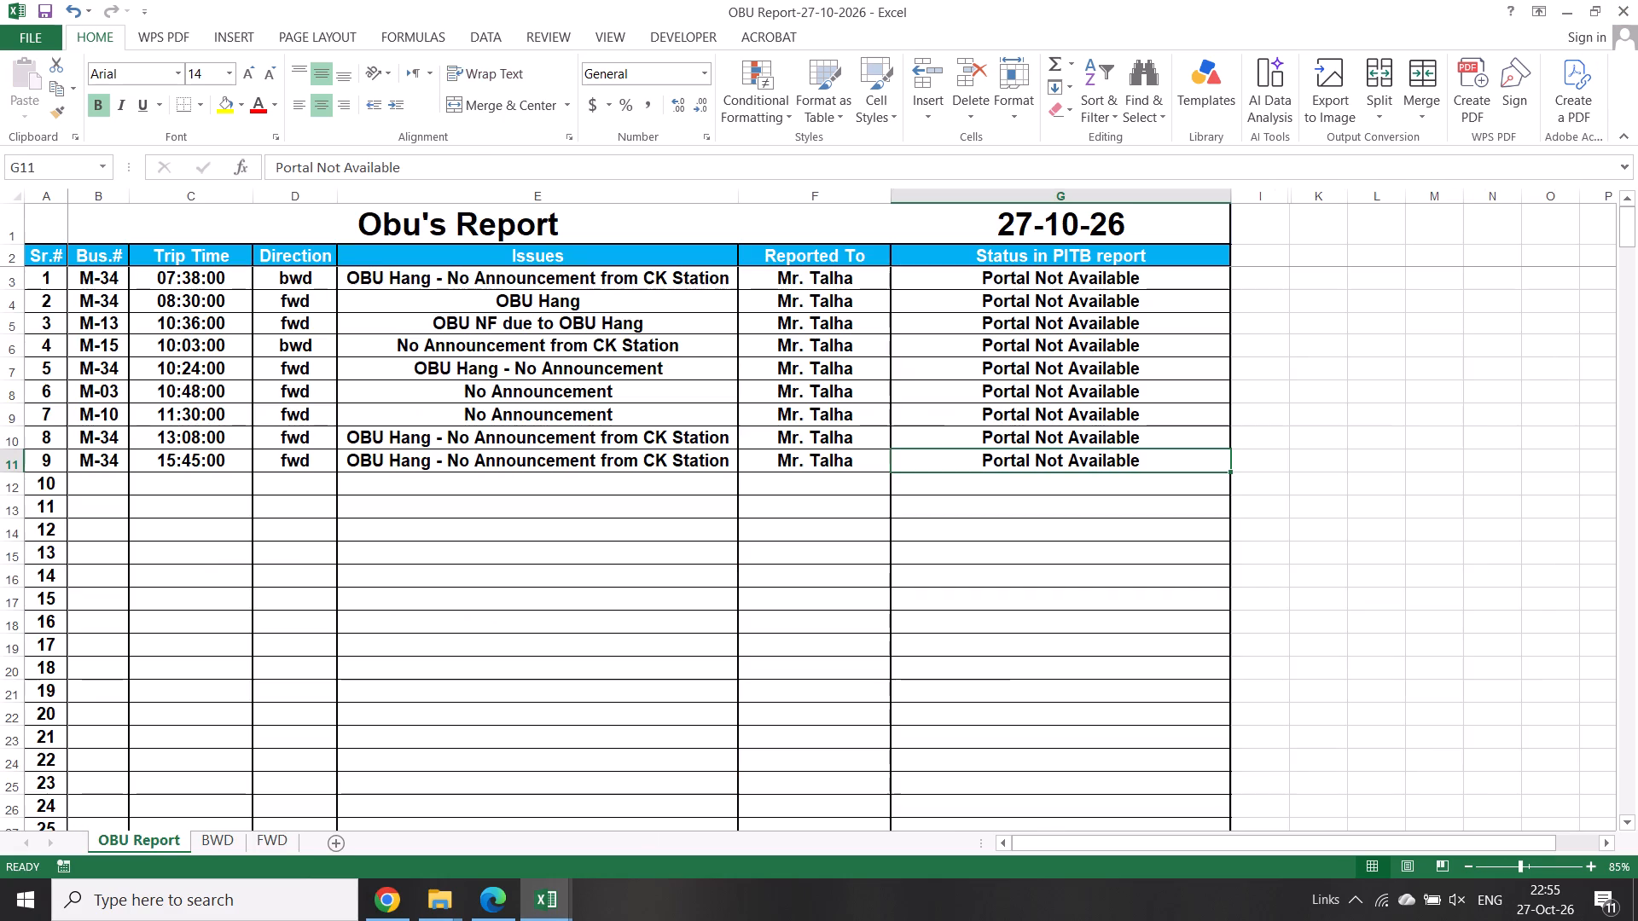
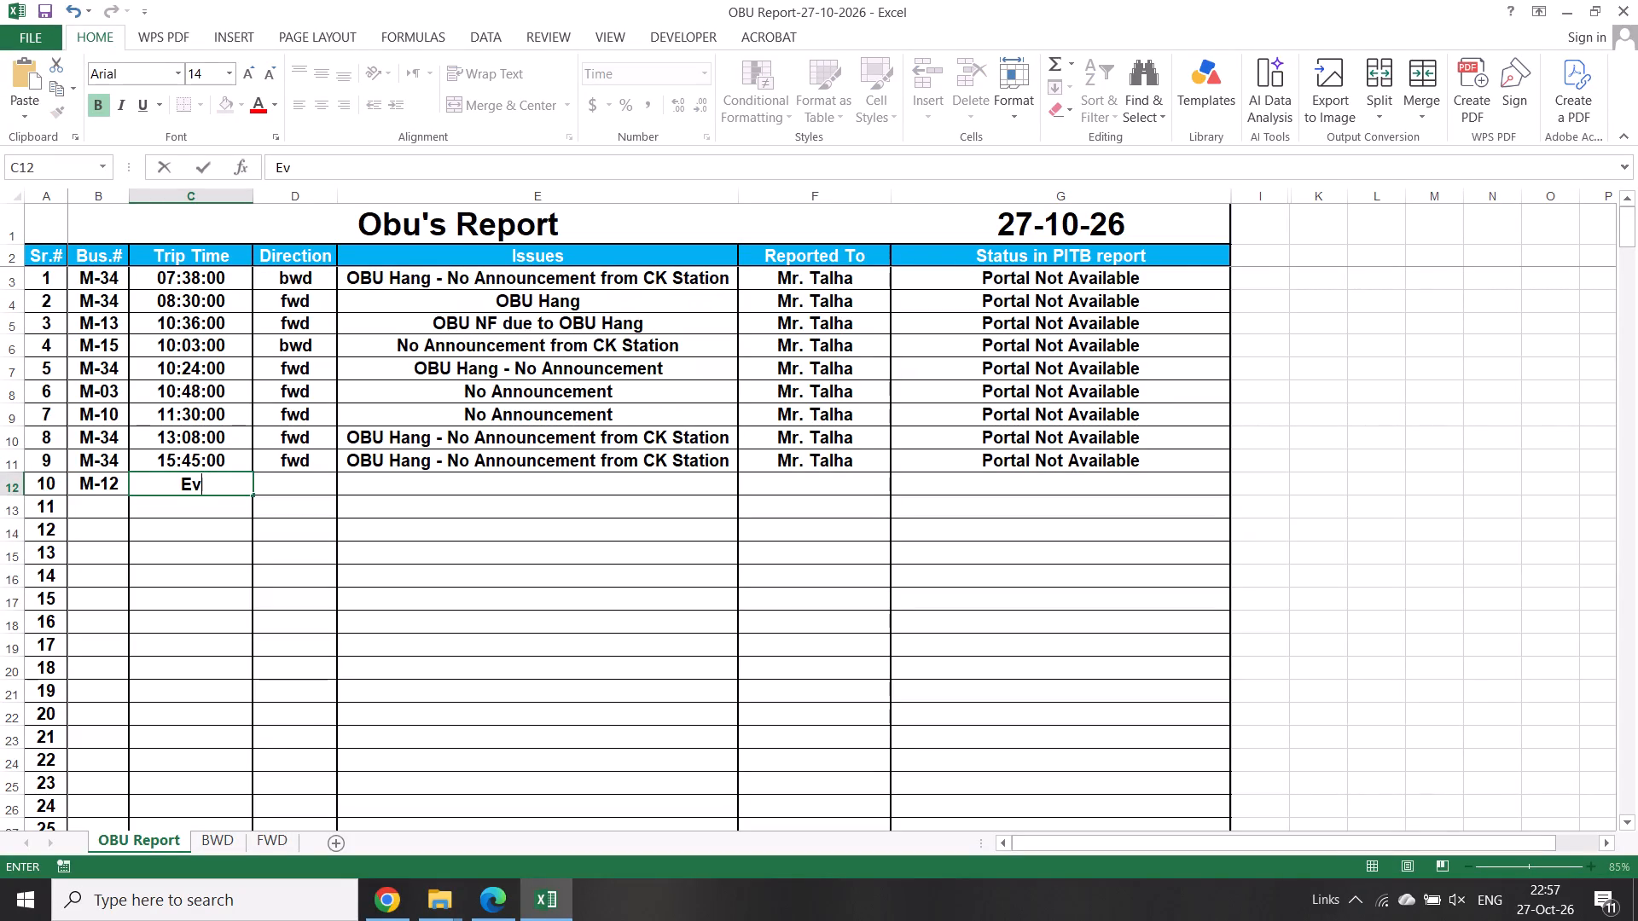
Complete entry 10 for bus M-12 with trip time Evening, direction BZU-D and issue Non Functional.
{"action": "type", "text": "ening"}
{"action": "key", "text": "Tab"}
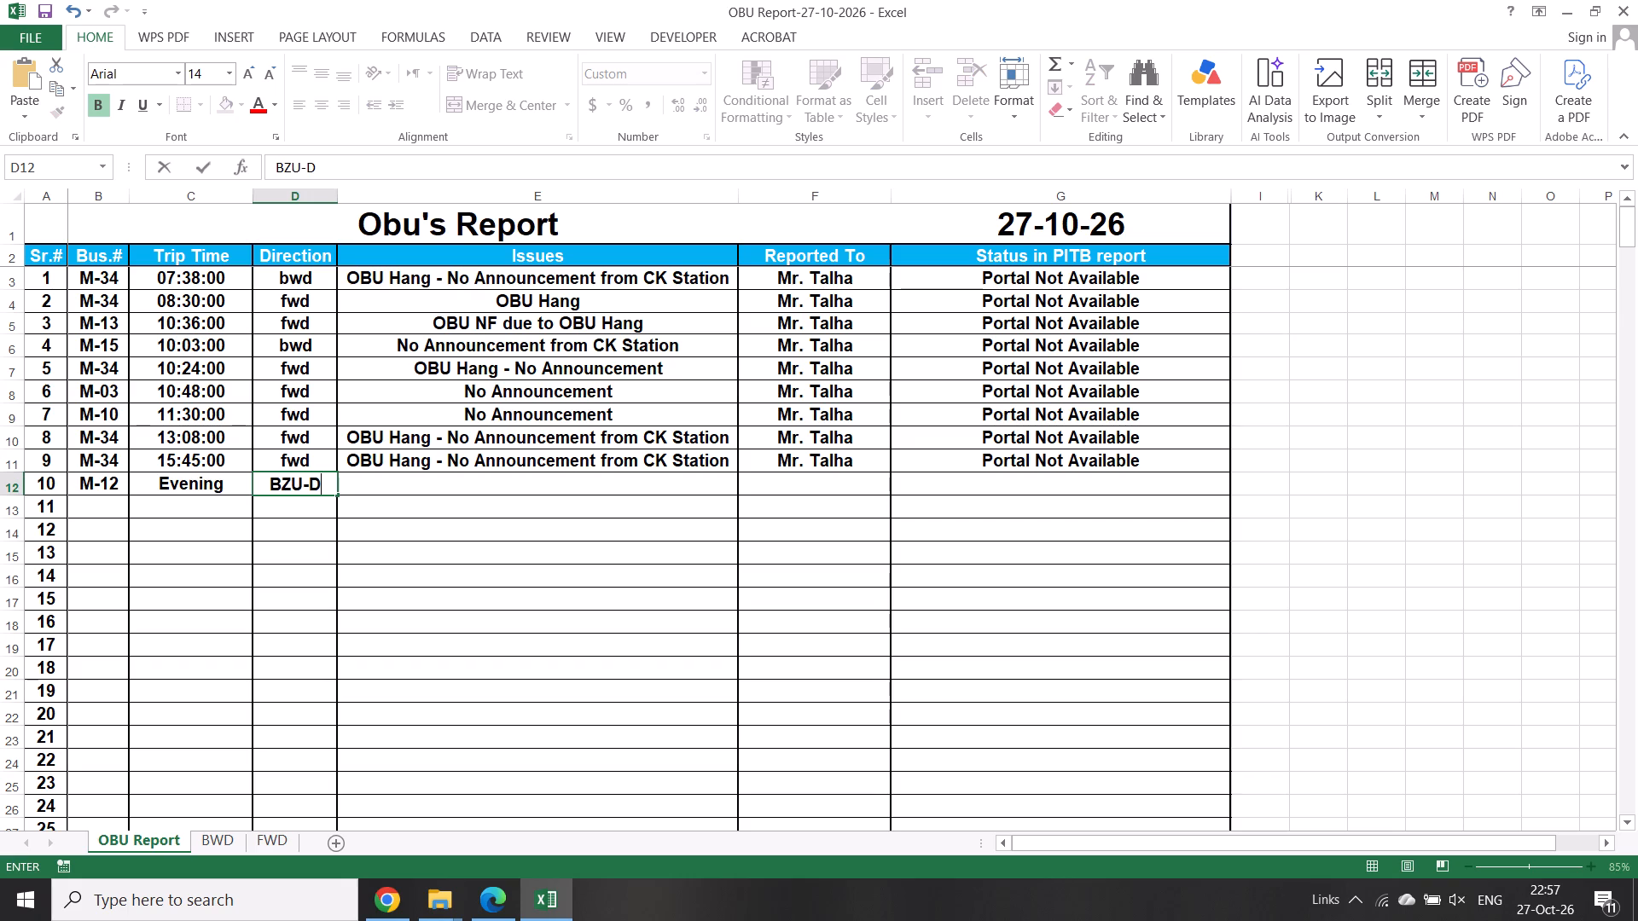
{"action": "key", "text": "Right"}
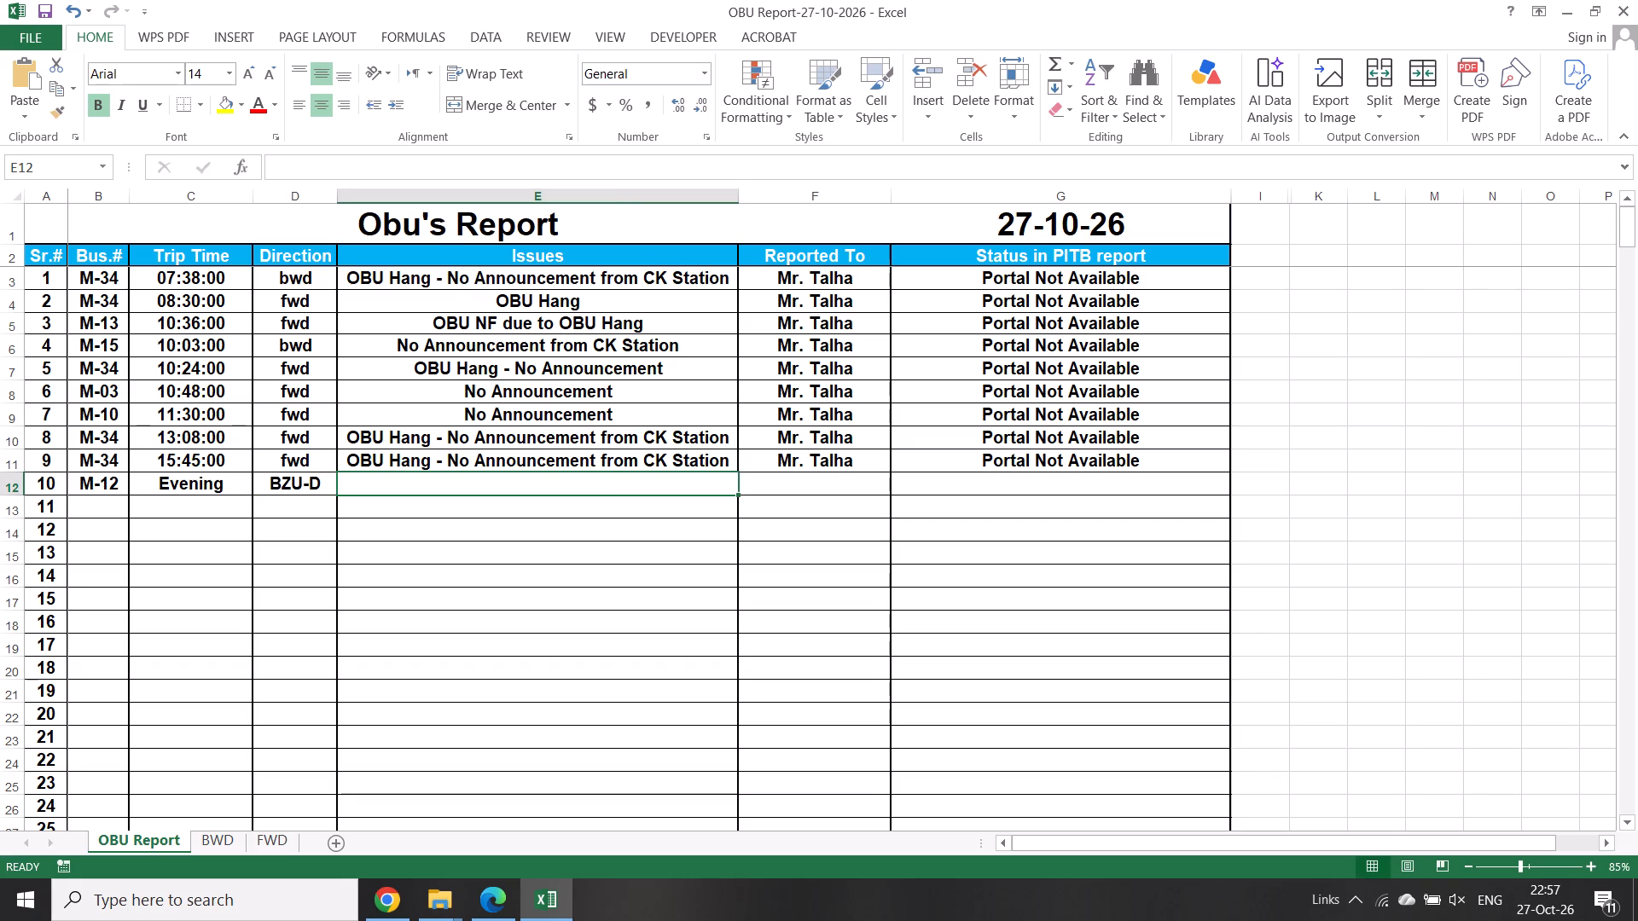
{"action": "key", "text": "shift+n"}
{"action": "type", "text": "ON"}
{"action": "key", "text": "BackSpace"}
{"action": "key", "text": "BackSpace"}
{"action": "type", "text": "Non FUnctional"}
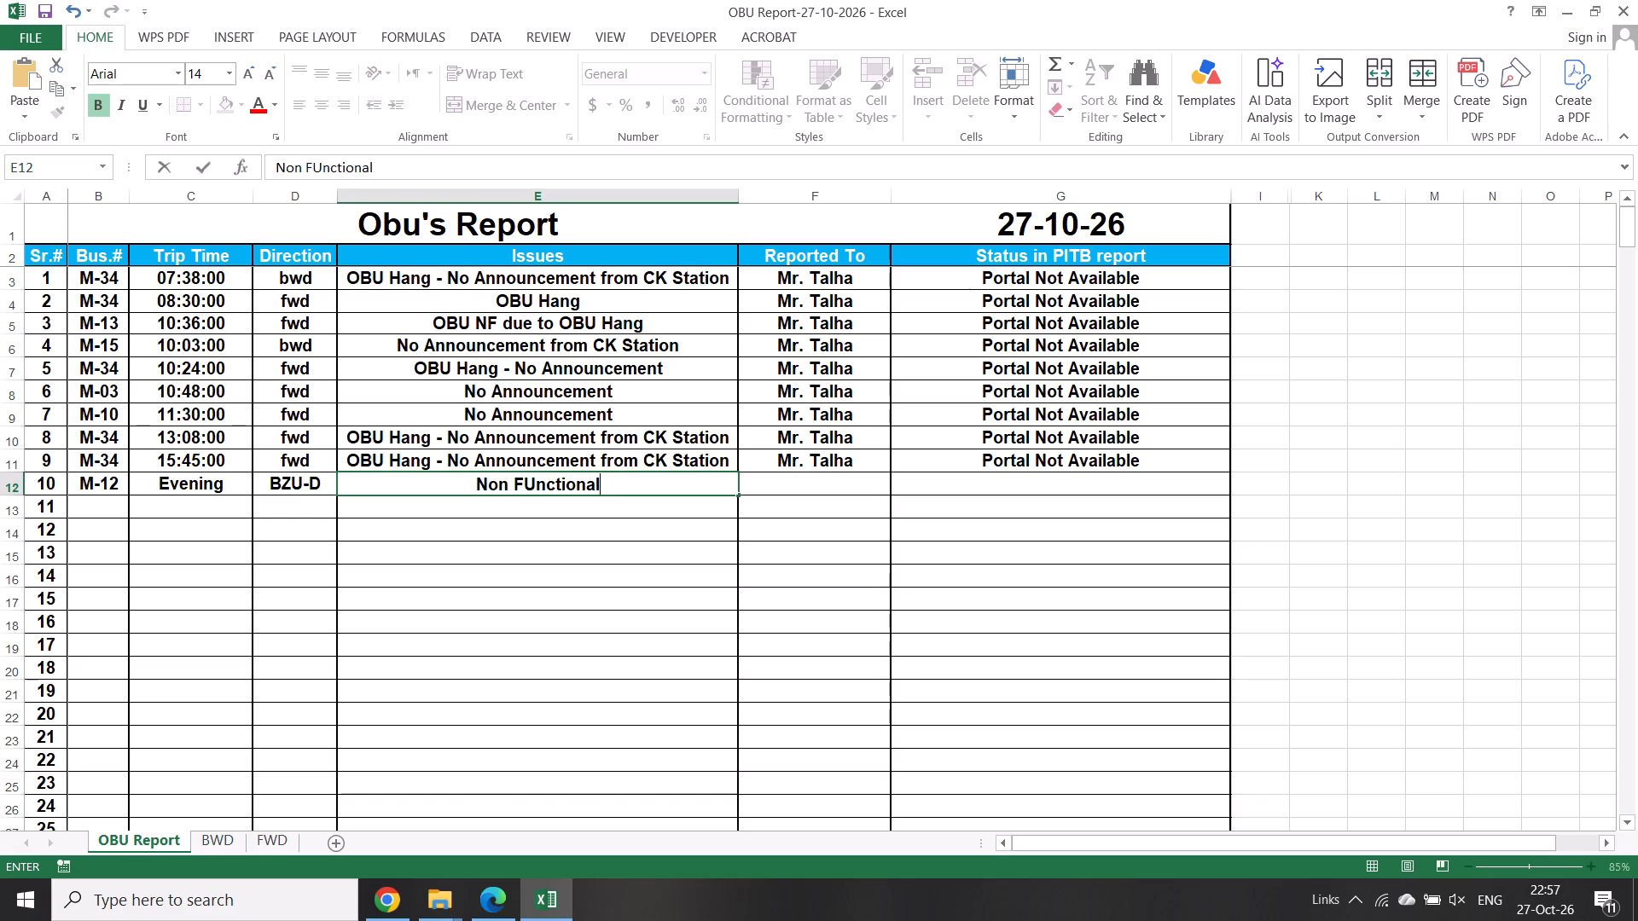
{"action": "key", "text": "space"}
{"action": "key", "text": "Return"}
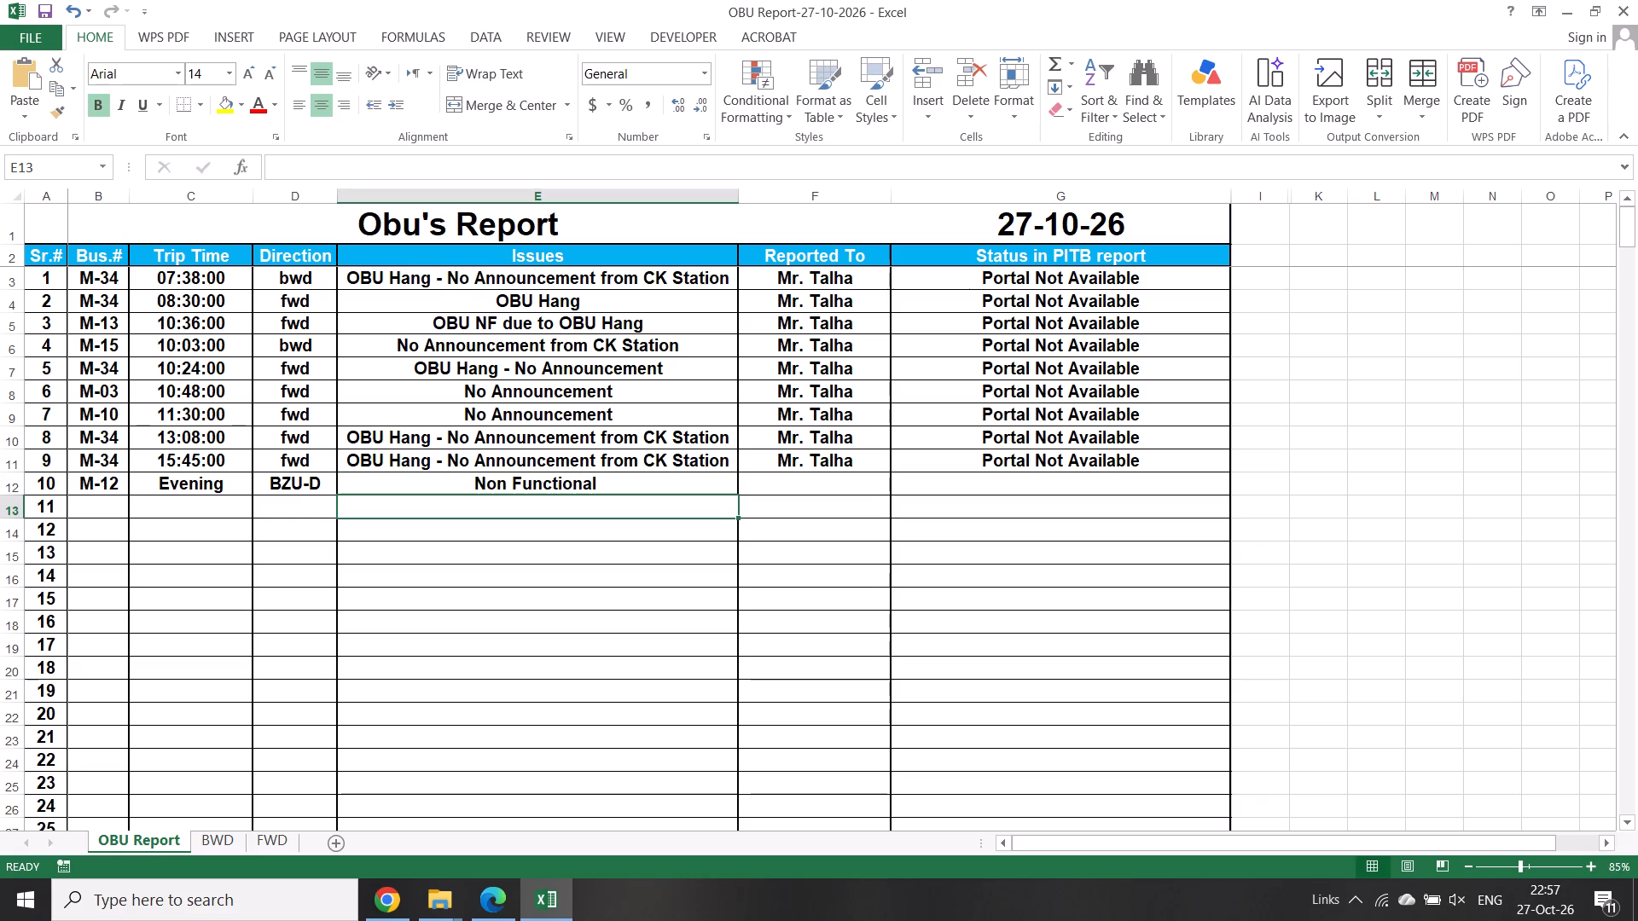
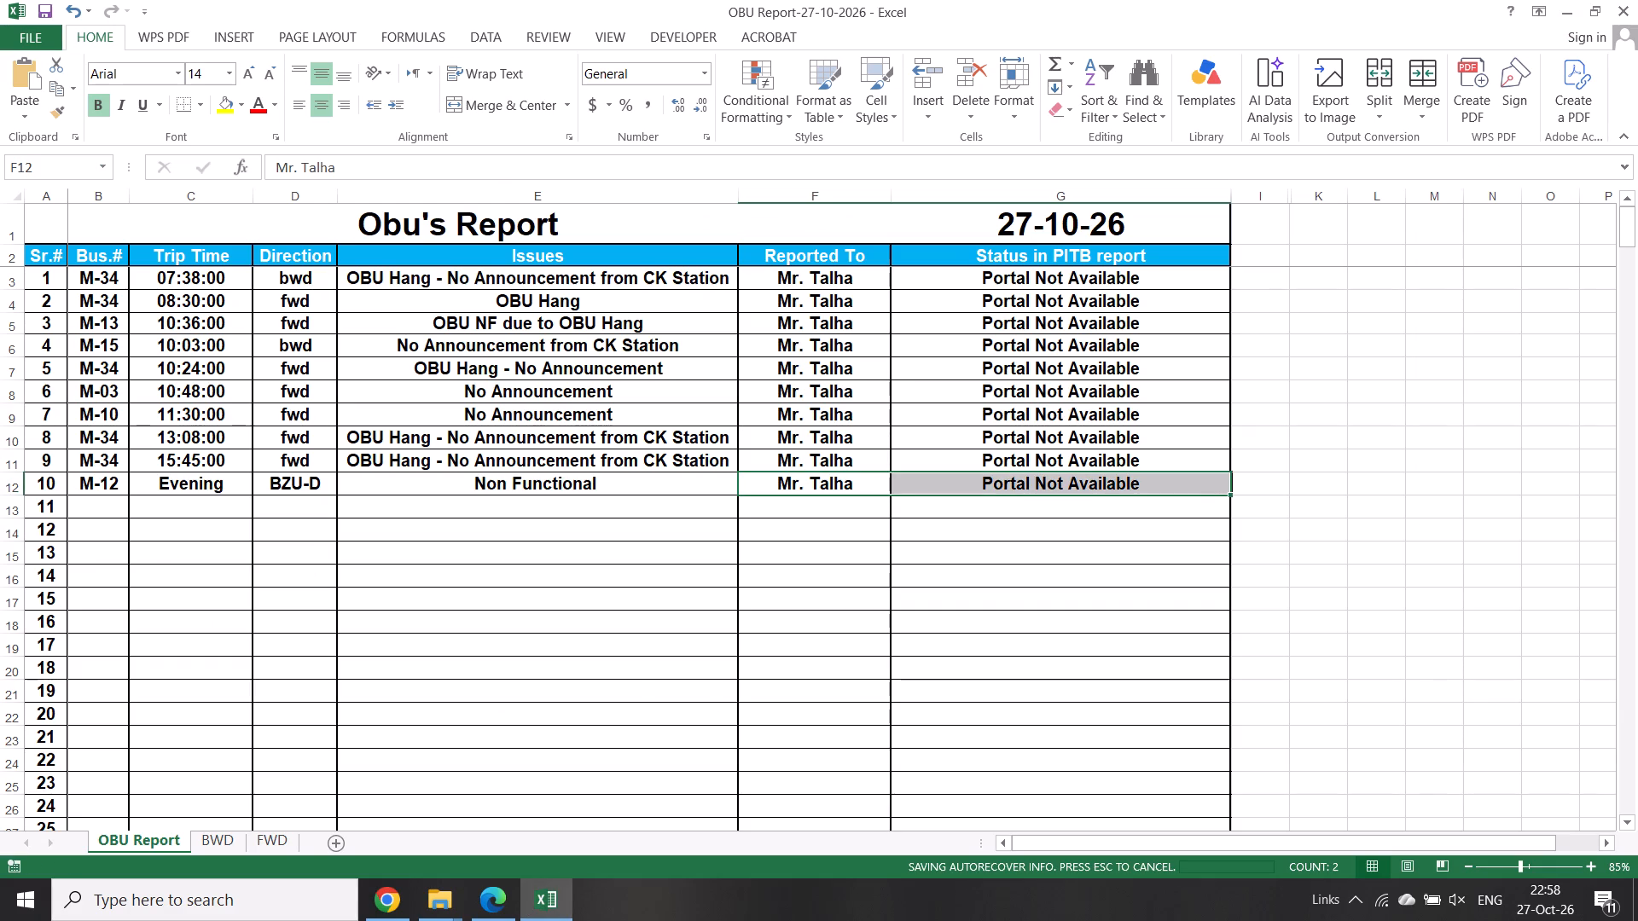
Select the empty Bus.# cell for serial number 11 and close the OBU Report-27-10-2026 workbook.
{"action": "left_click", "coordinate": [95, 513]}
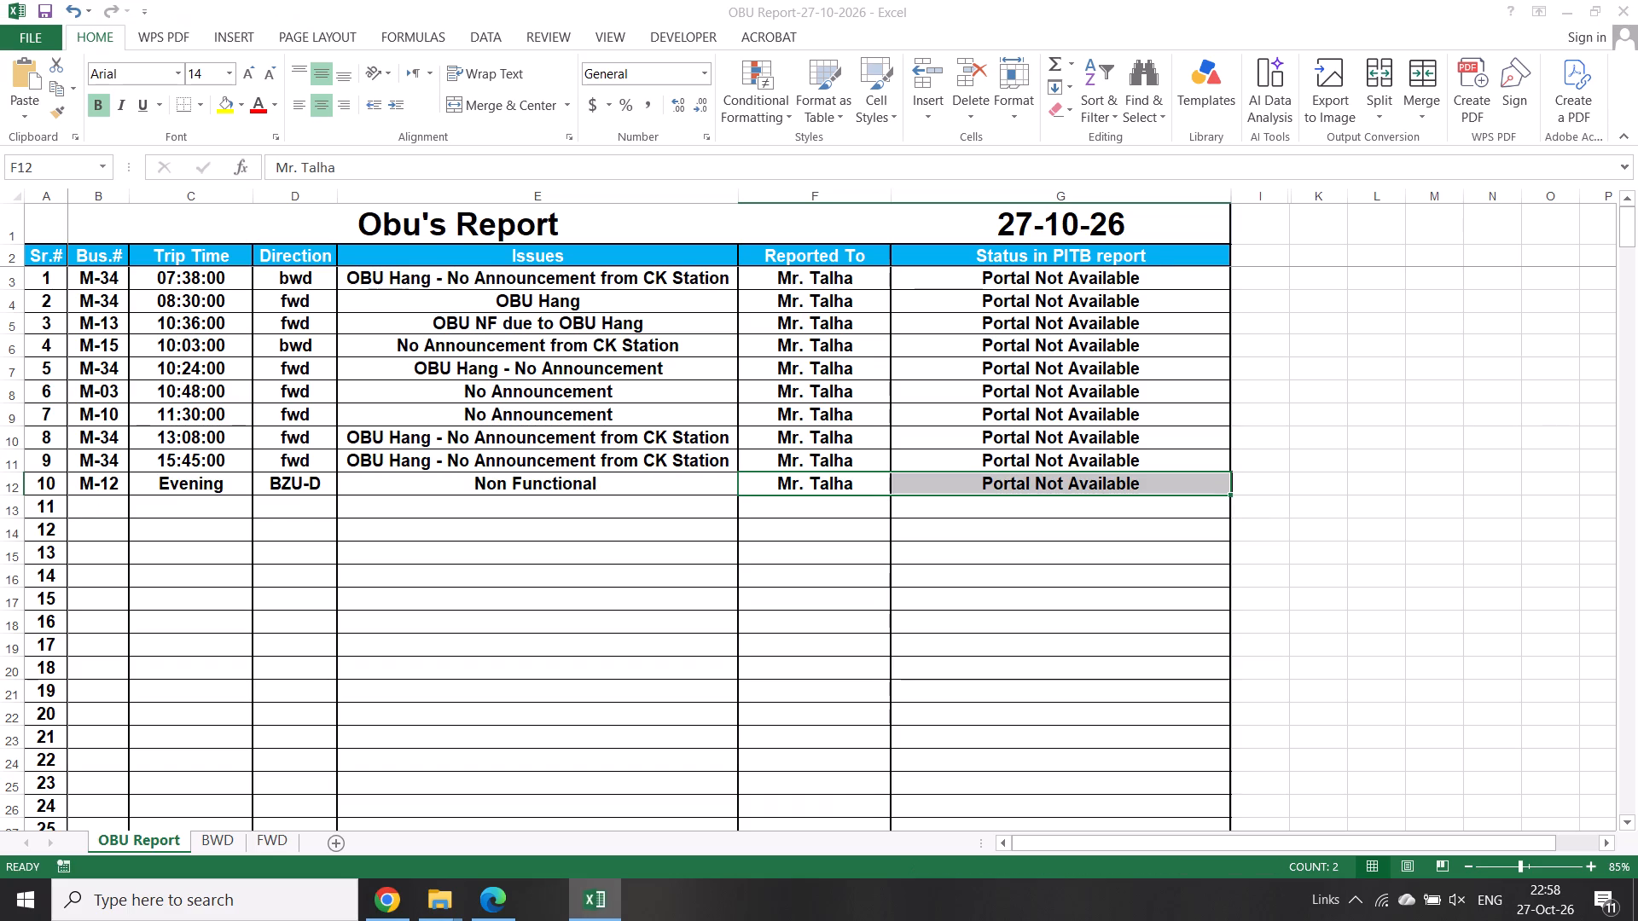
{"action": "left_click", "coordinate": [94, 516]}
{"action": "left_click", "coordinate": [1637, 0]}
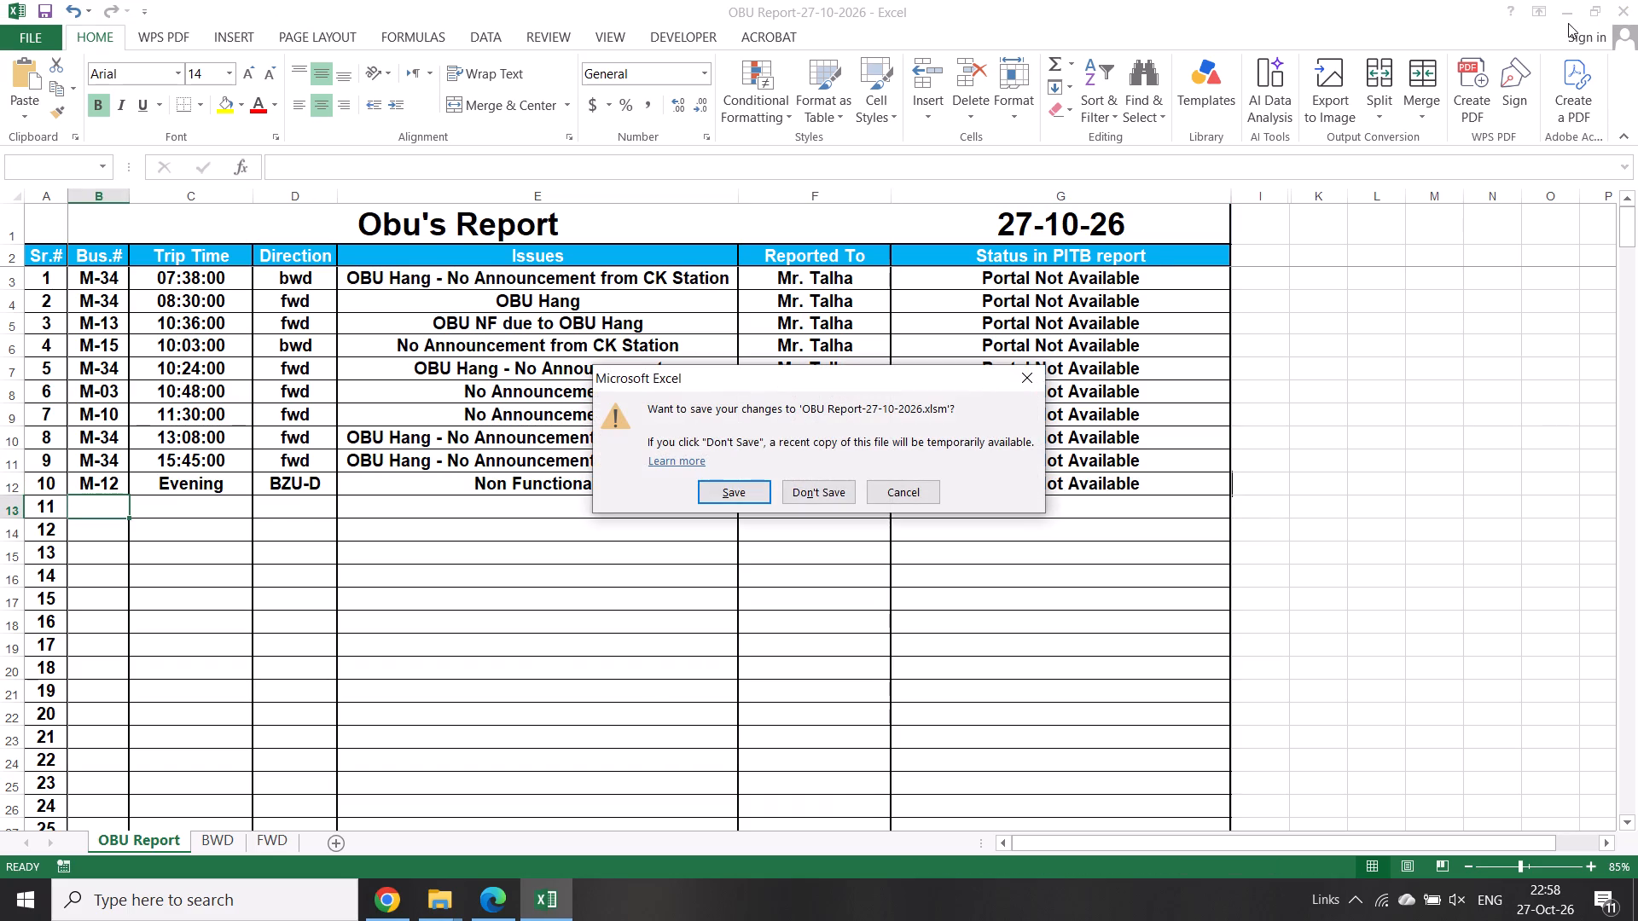
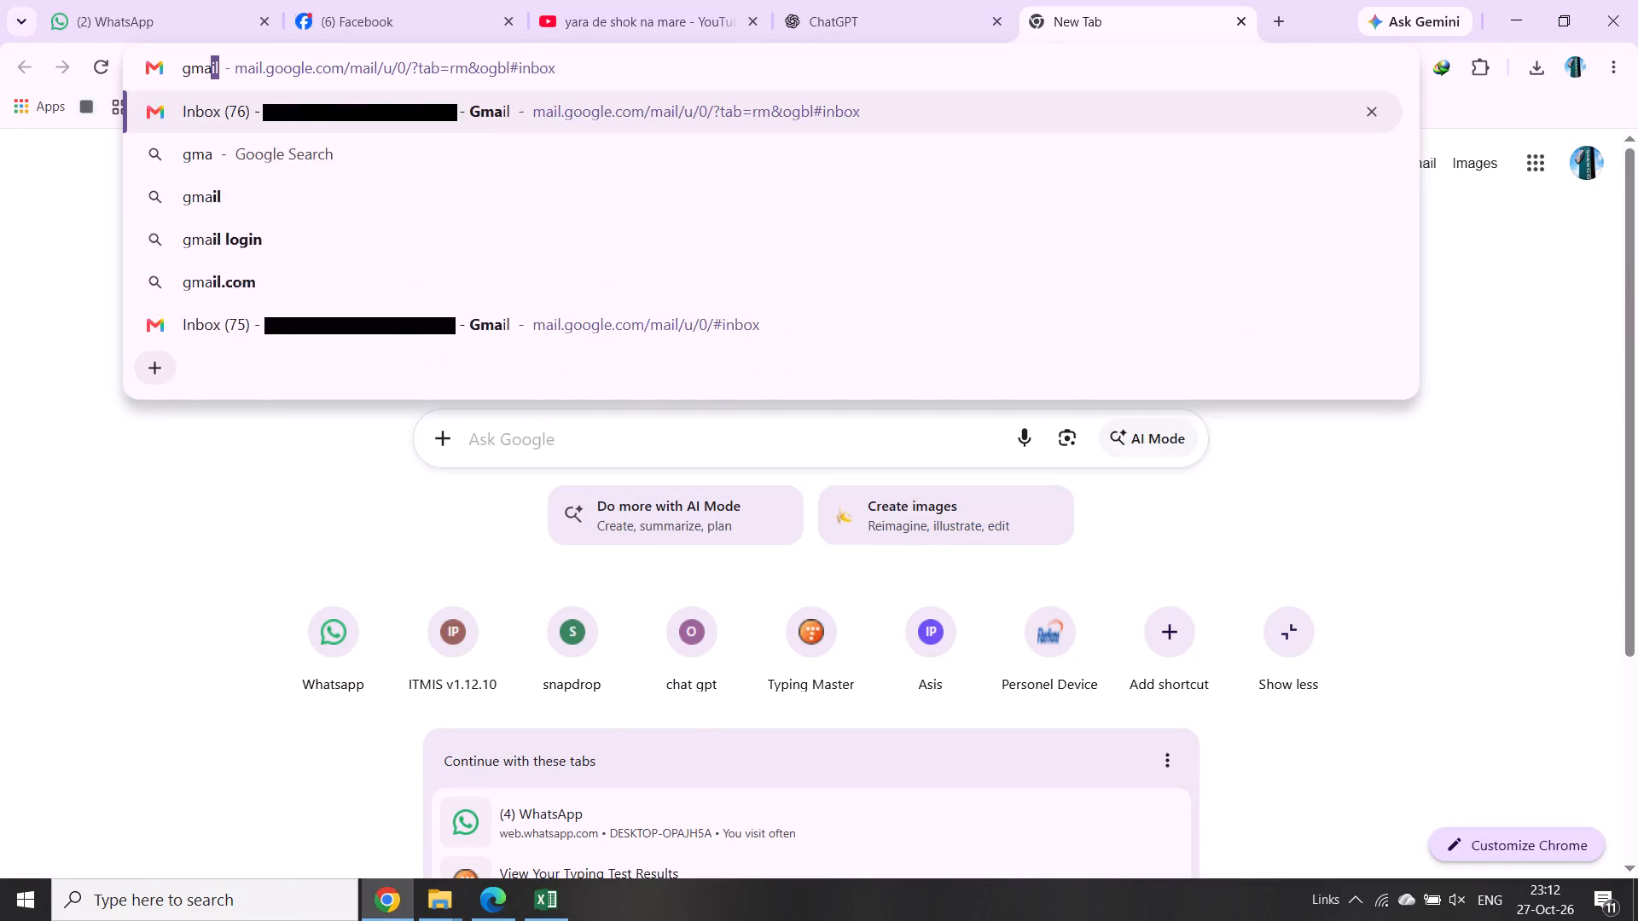
Complete the new tab's address entry as "gmail" to go to the Gmail inbox.
{"action": "key", "text": "Right"}
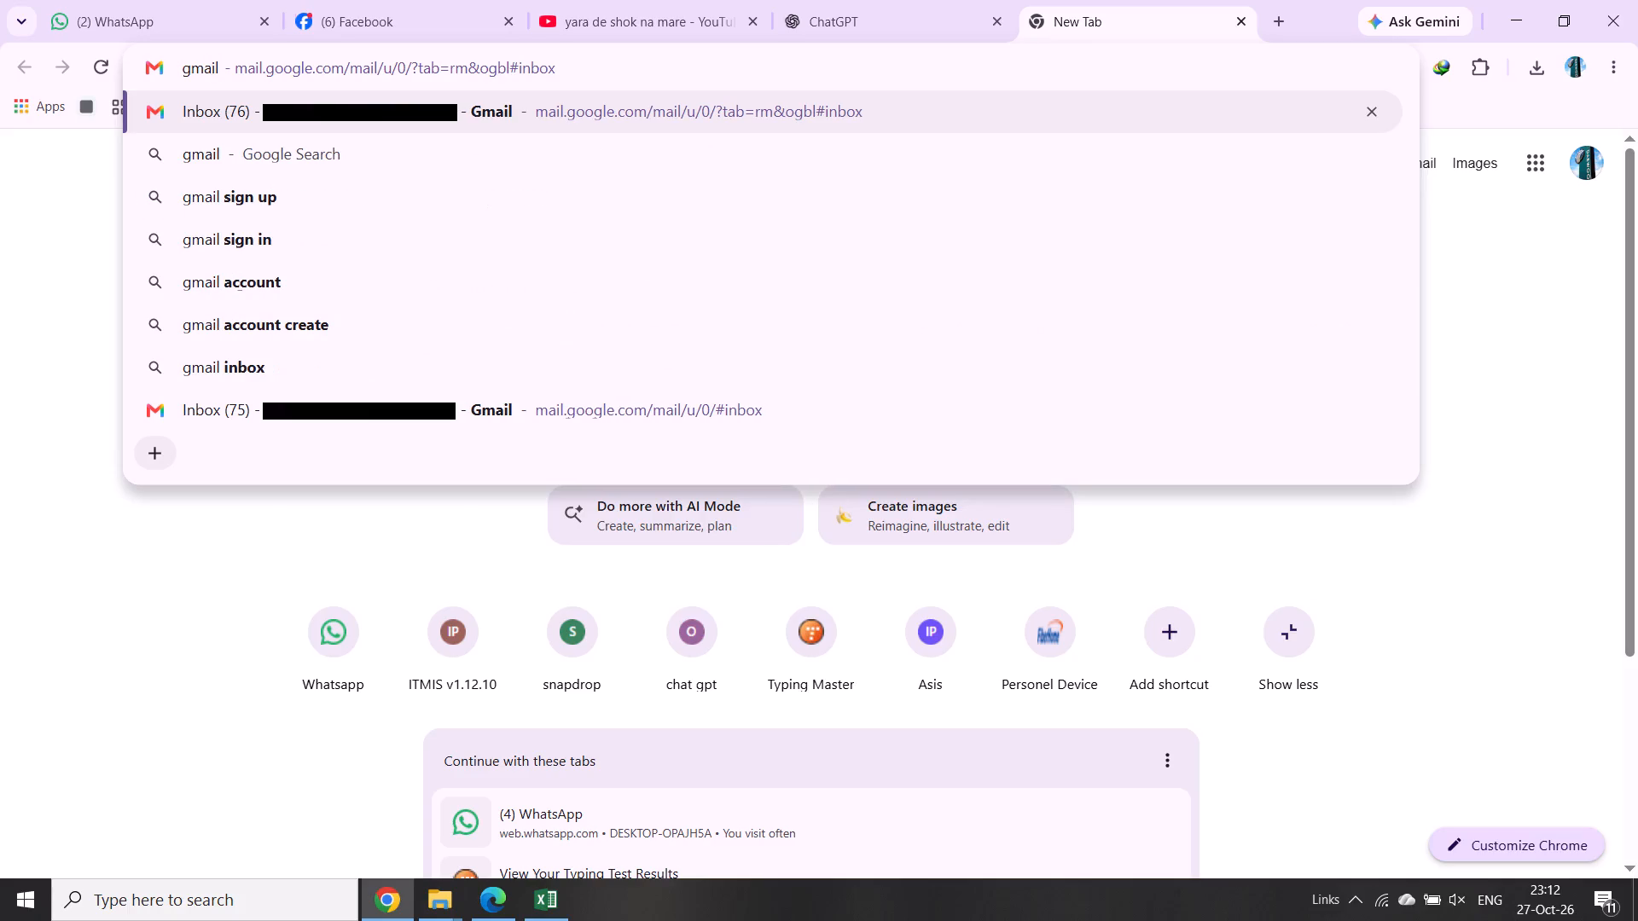
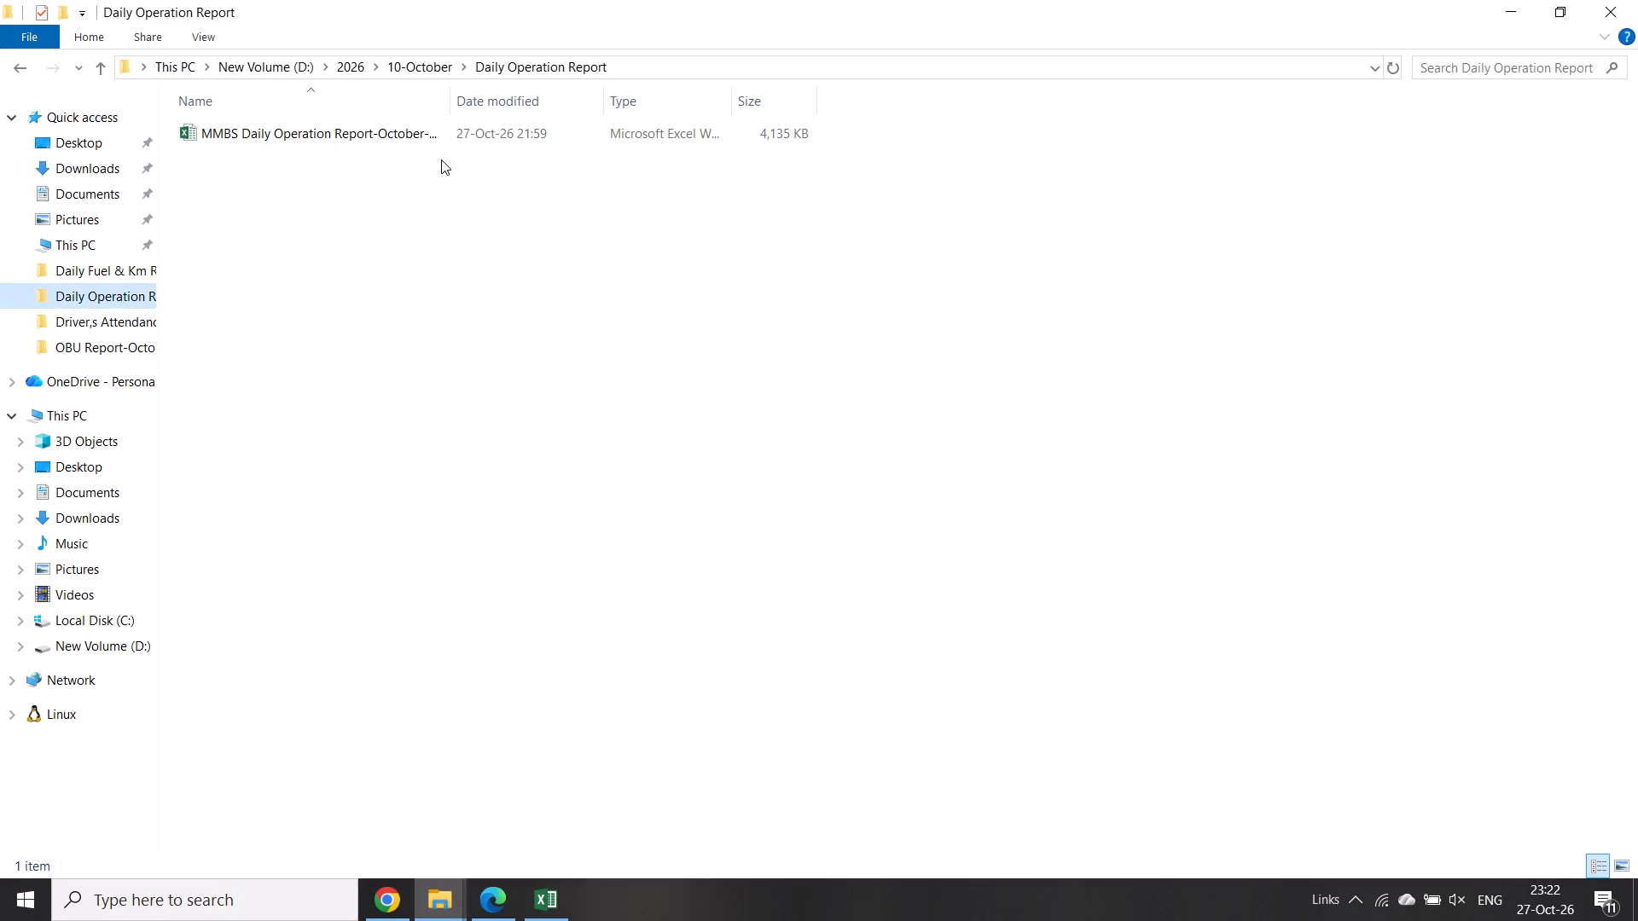
Open the MMBS Daily Operation Report-October-2026 workbook from the Daily Operation Report folder.
{"action": "double_click", "coordinate": [356, 126]}
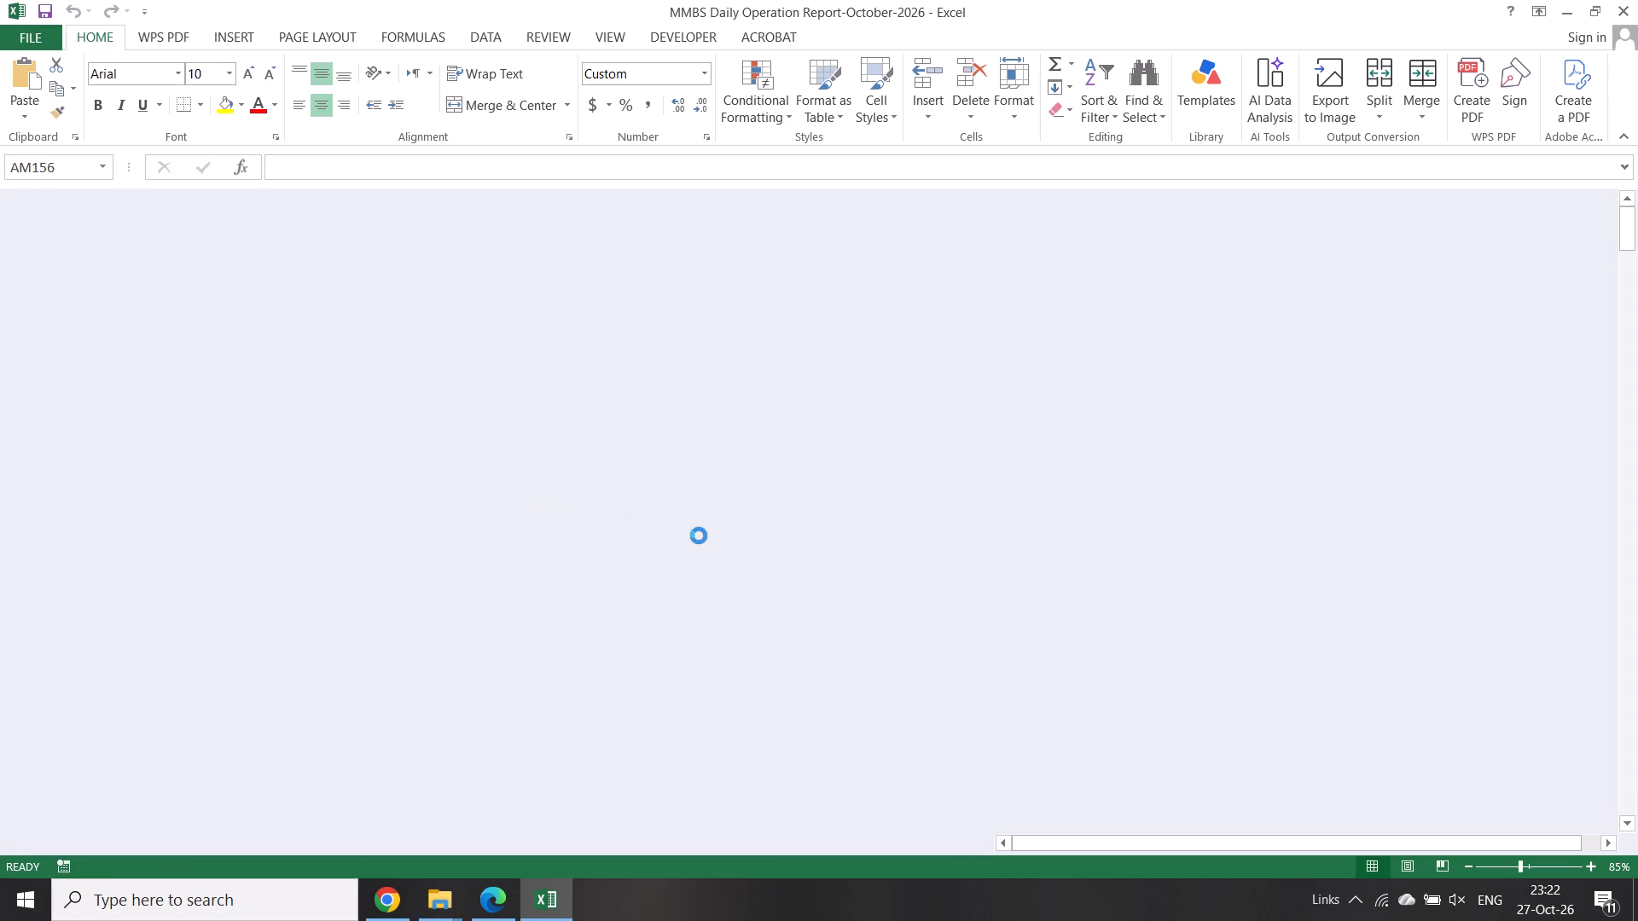
Examine the 27-10-2026 (Tuesday-Saturday) sheet's realized trips, trip totals, reasons for special, cancelled and incomplete trips, and delays.
{"action": "scroll", "coordinate": [576, 648], "scroll_direction": "down", "scroll_amount": 2}
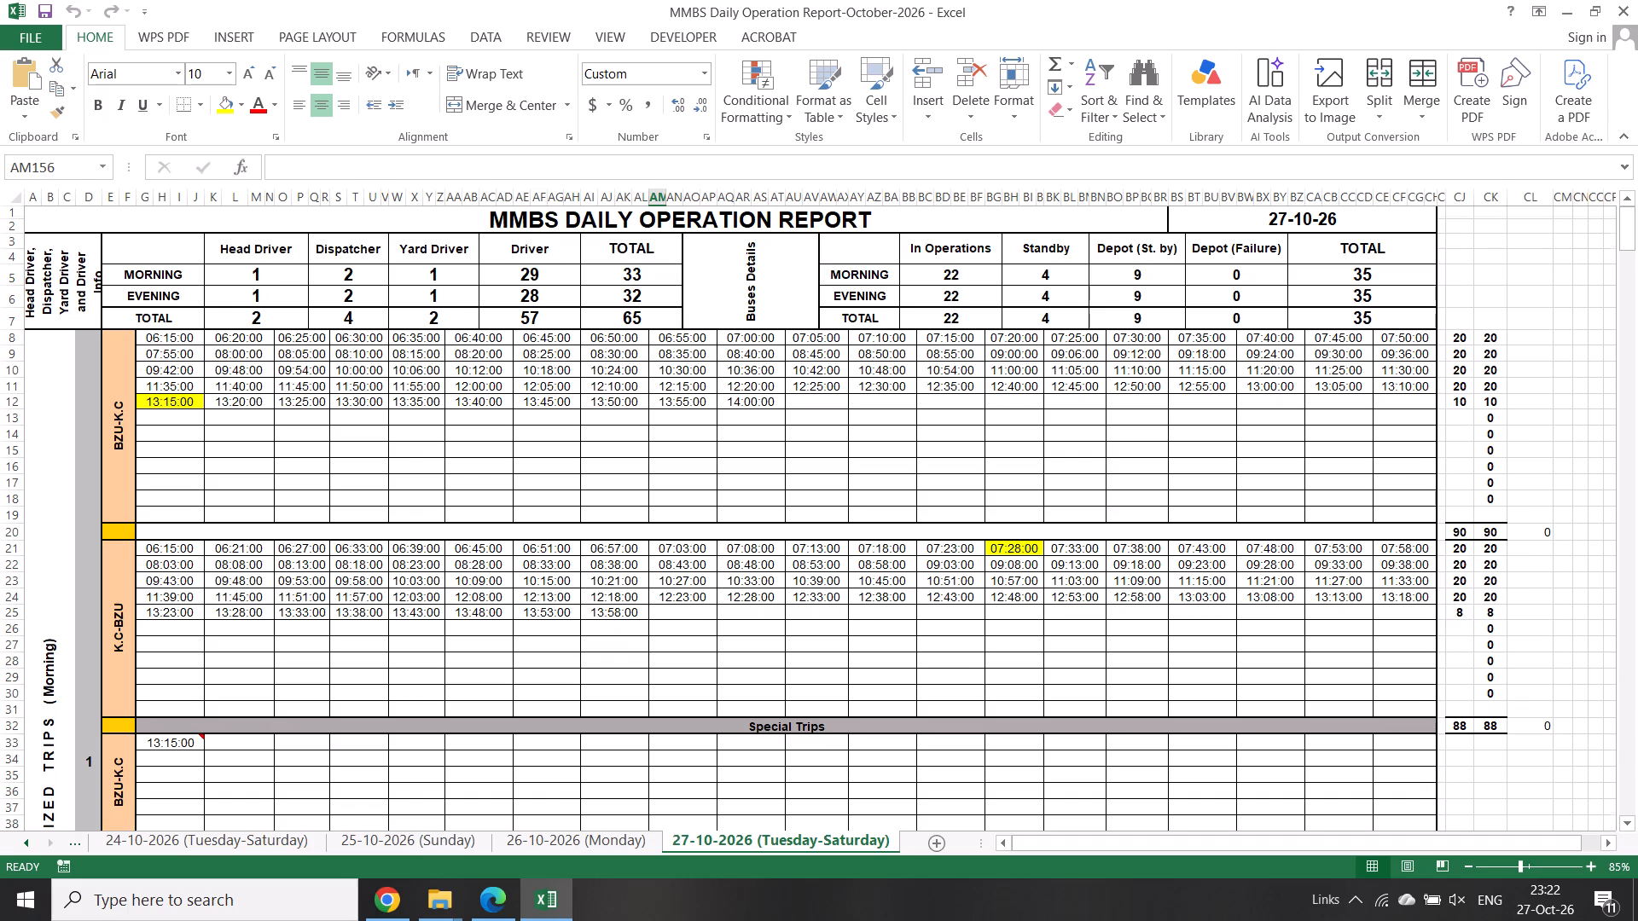
{"action": "scroll", "coordinate": [576, 648], "scroll_direction": "down", "scroll_amount": 14}
{"action": "scroll", "coordinate": [572, 645], "scroll_direction": "down", "scroll_amount": 7}
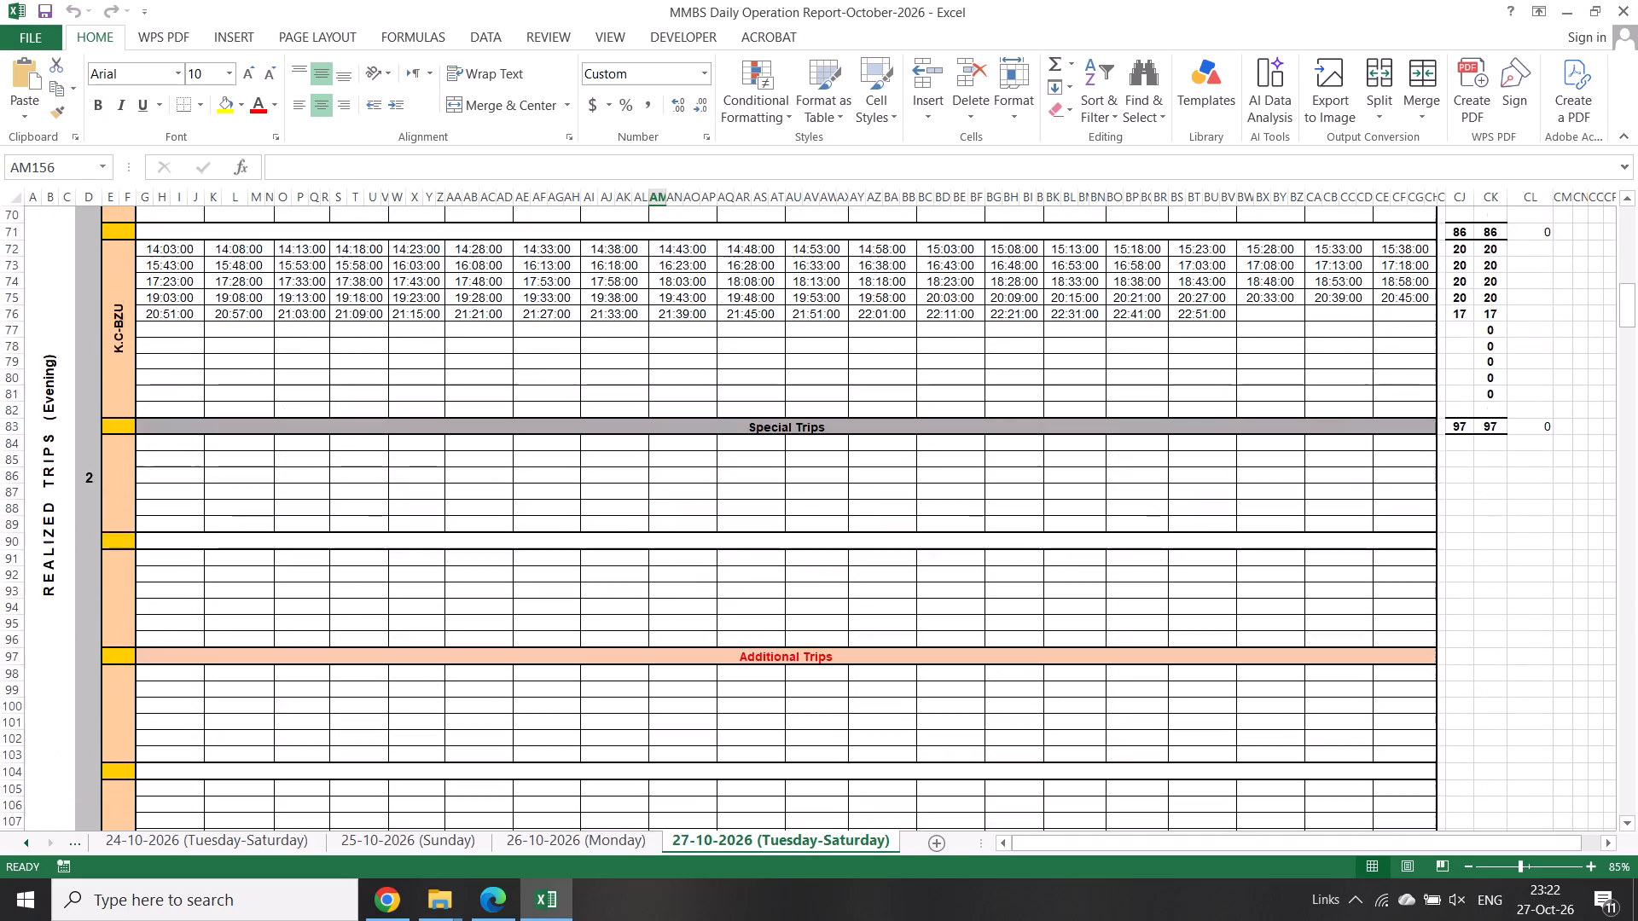
{"action": "scroll", "coordinate": [564, 638], "scroll_direction": "down", "scroll_amount": 15}
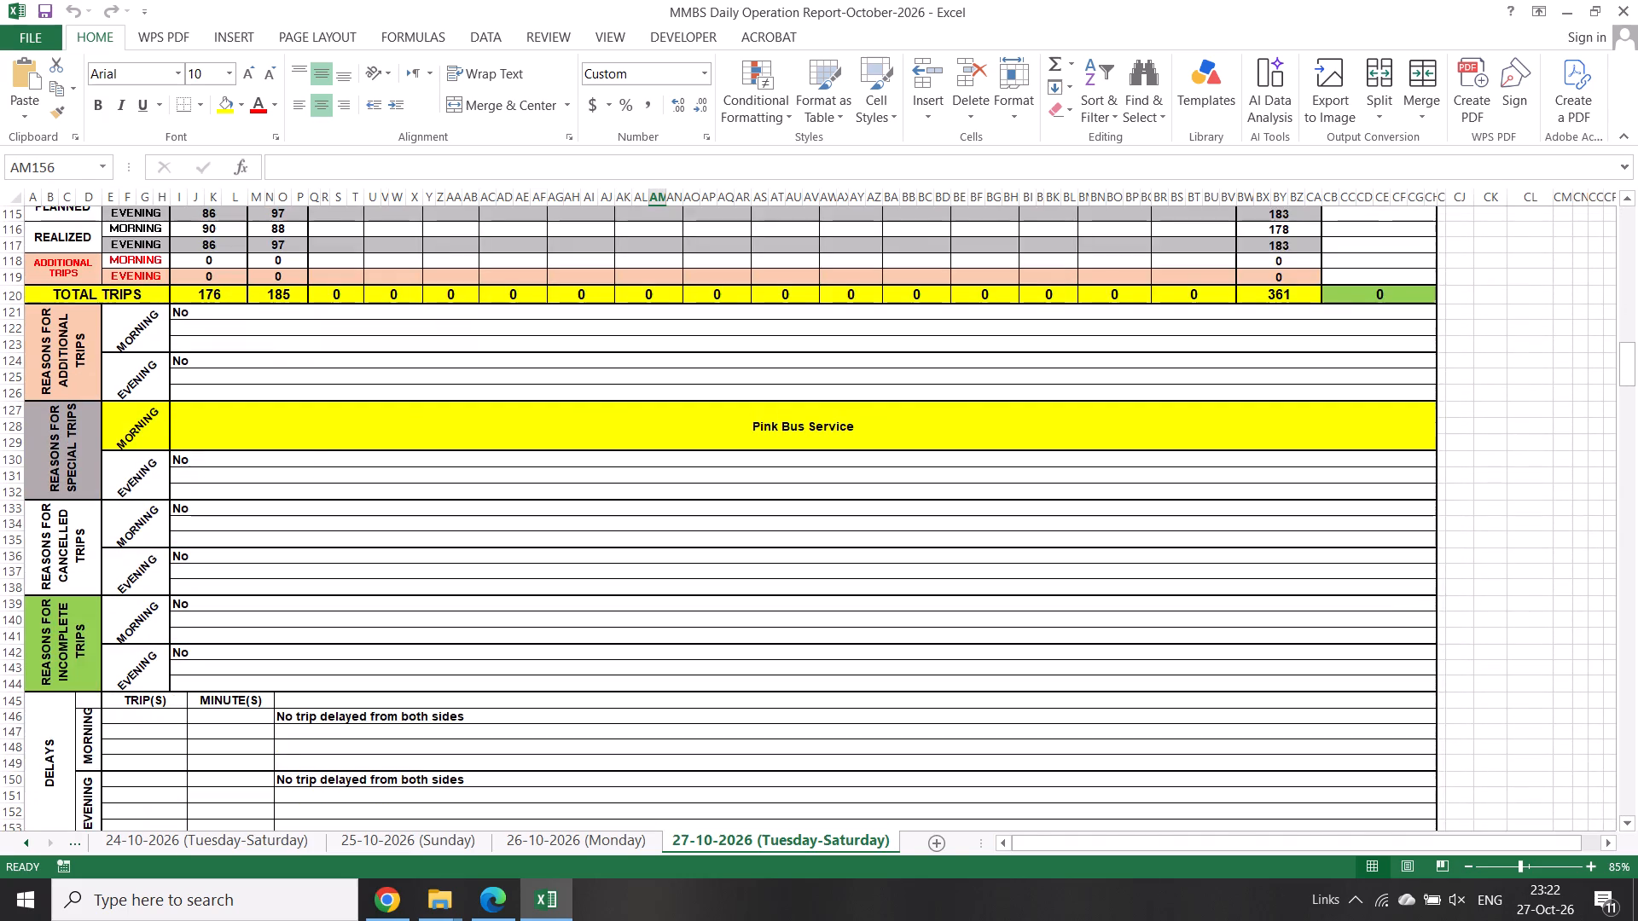
{"action": "scroll", "coordinate": [564, 638], "scroll_direction": "down", "scroll_amount": 9}
{"action": "scroll", "coordinate": [564, 638], "scroll_direction": "up", "scroll_amount": 3}
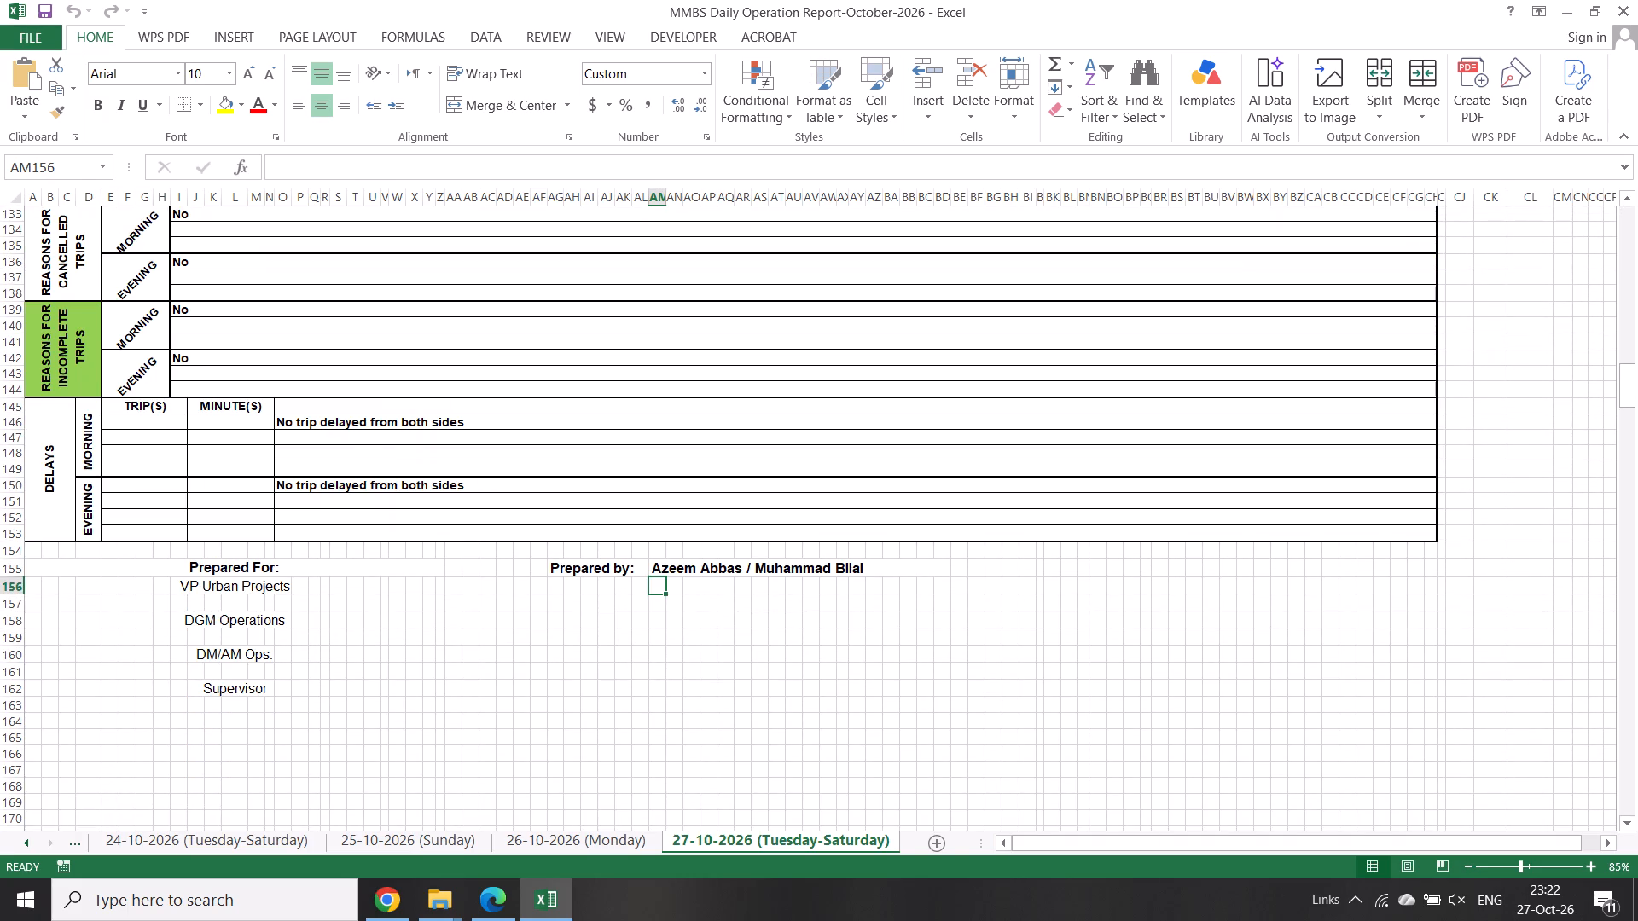
{"action": "scroll", "coordinate": [564, 627], "scroll_direction": "up", "scroll_amount": 11}
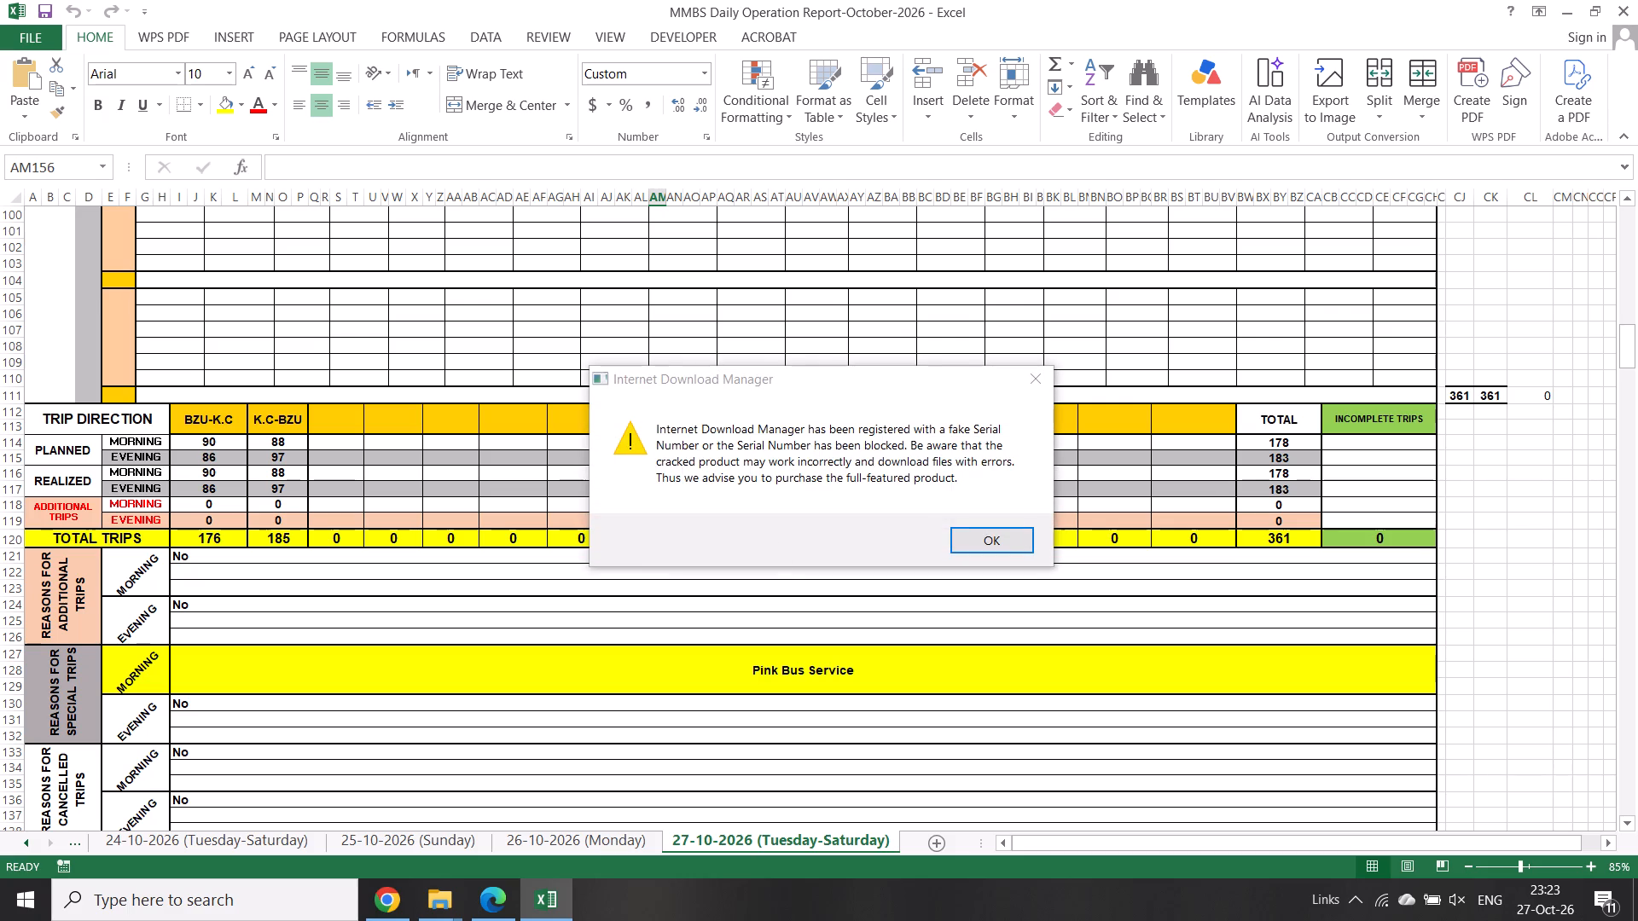
Dismiss the Internet Download Manager registration message covering the worksheet.
{"action": "left_click", "coordinate": [960, 543]}
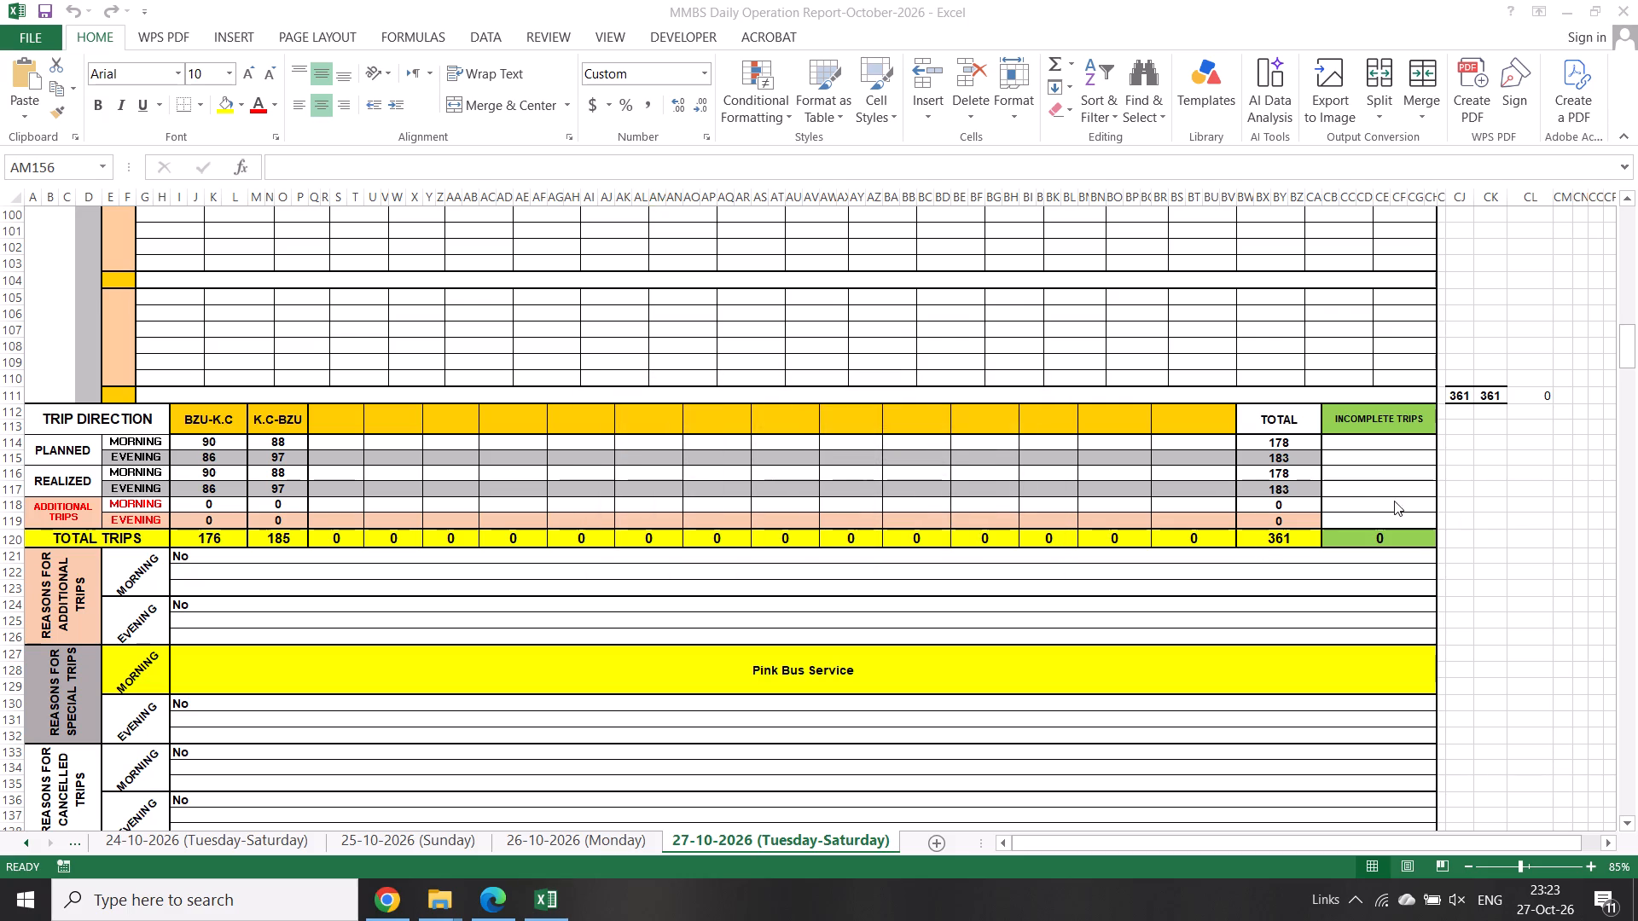
Enter 1 under Incomplete Trips in the Realized Evening row of the 27-10-2026 sheet.
{"action": "left_click", "coordinate": [1352, 491]}
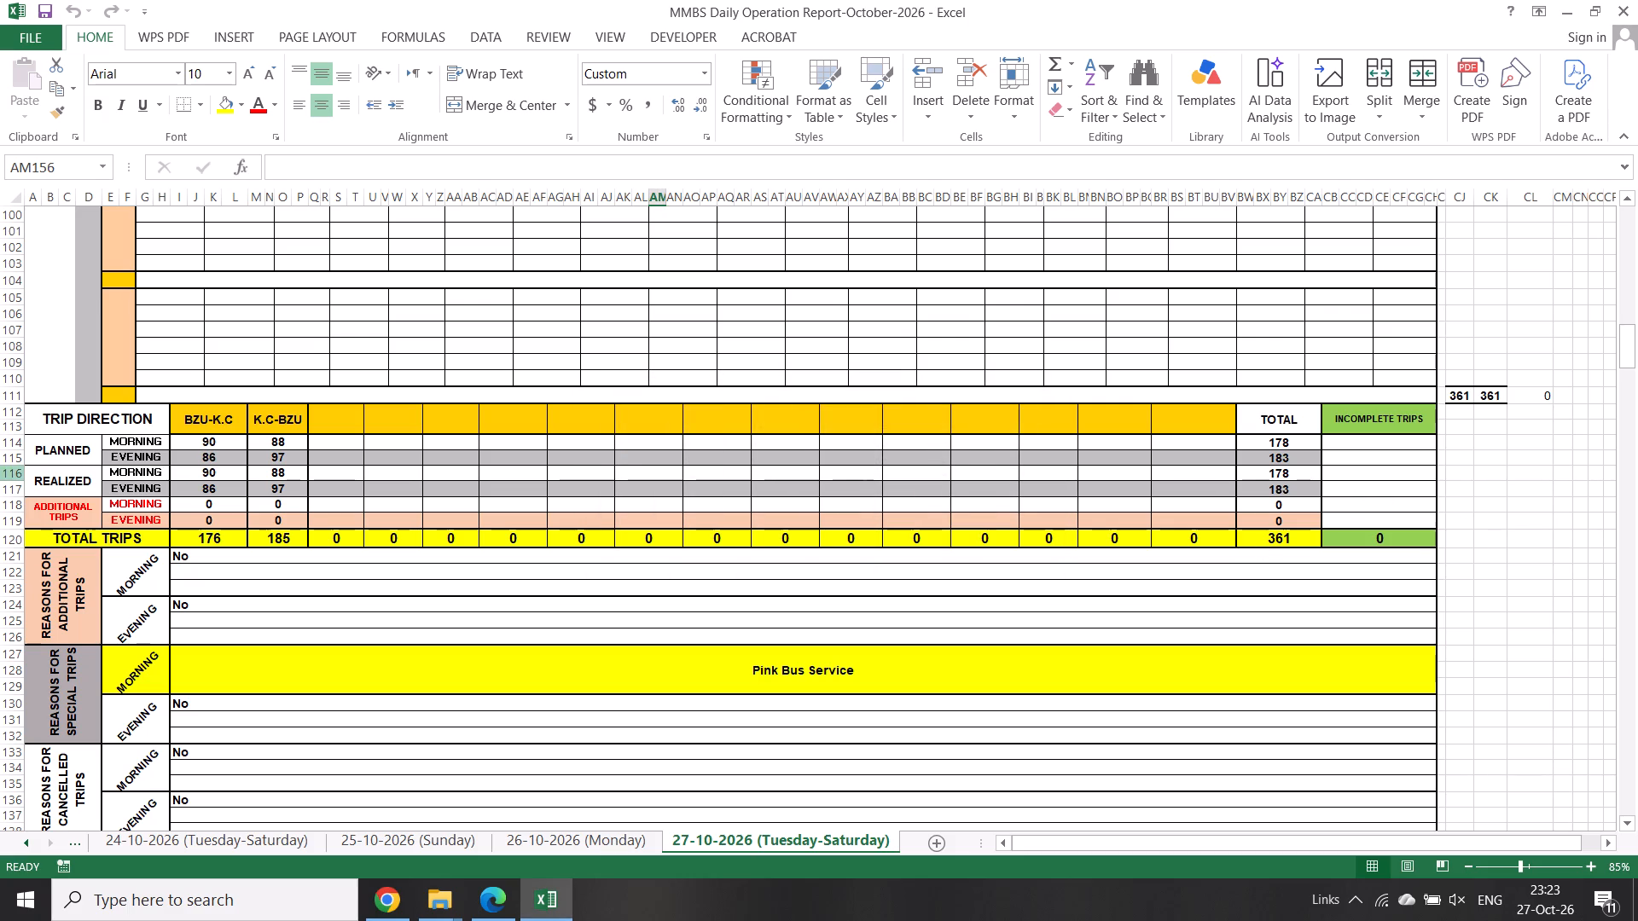
{"action": "left_click", "coordinate": [5, 489]}
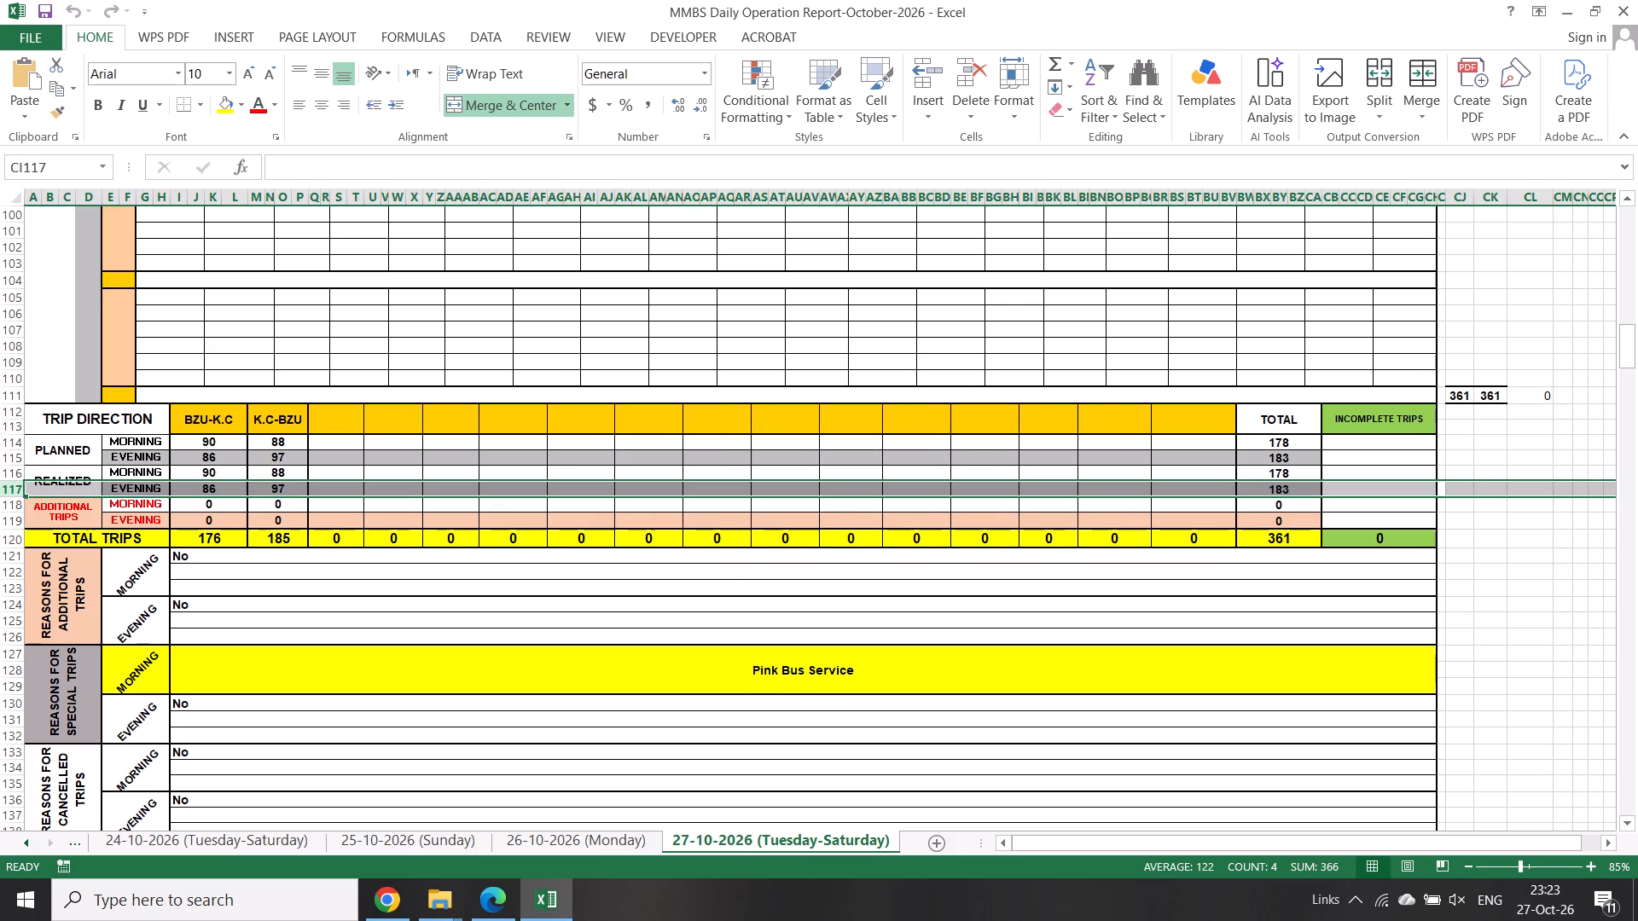
{"action": "left_click", "coordinate": [1388, 489]}
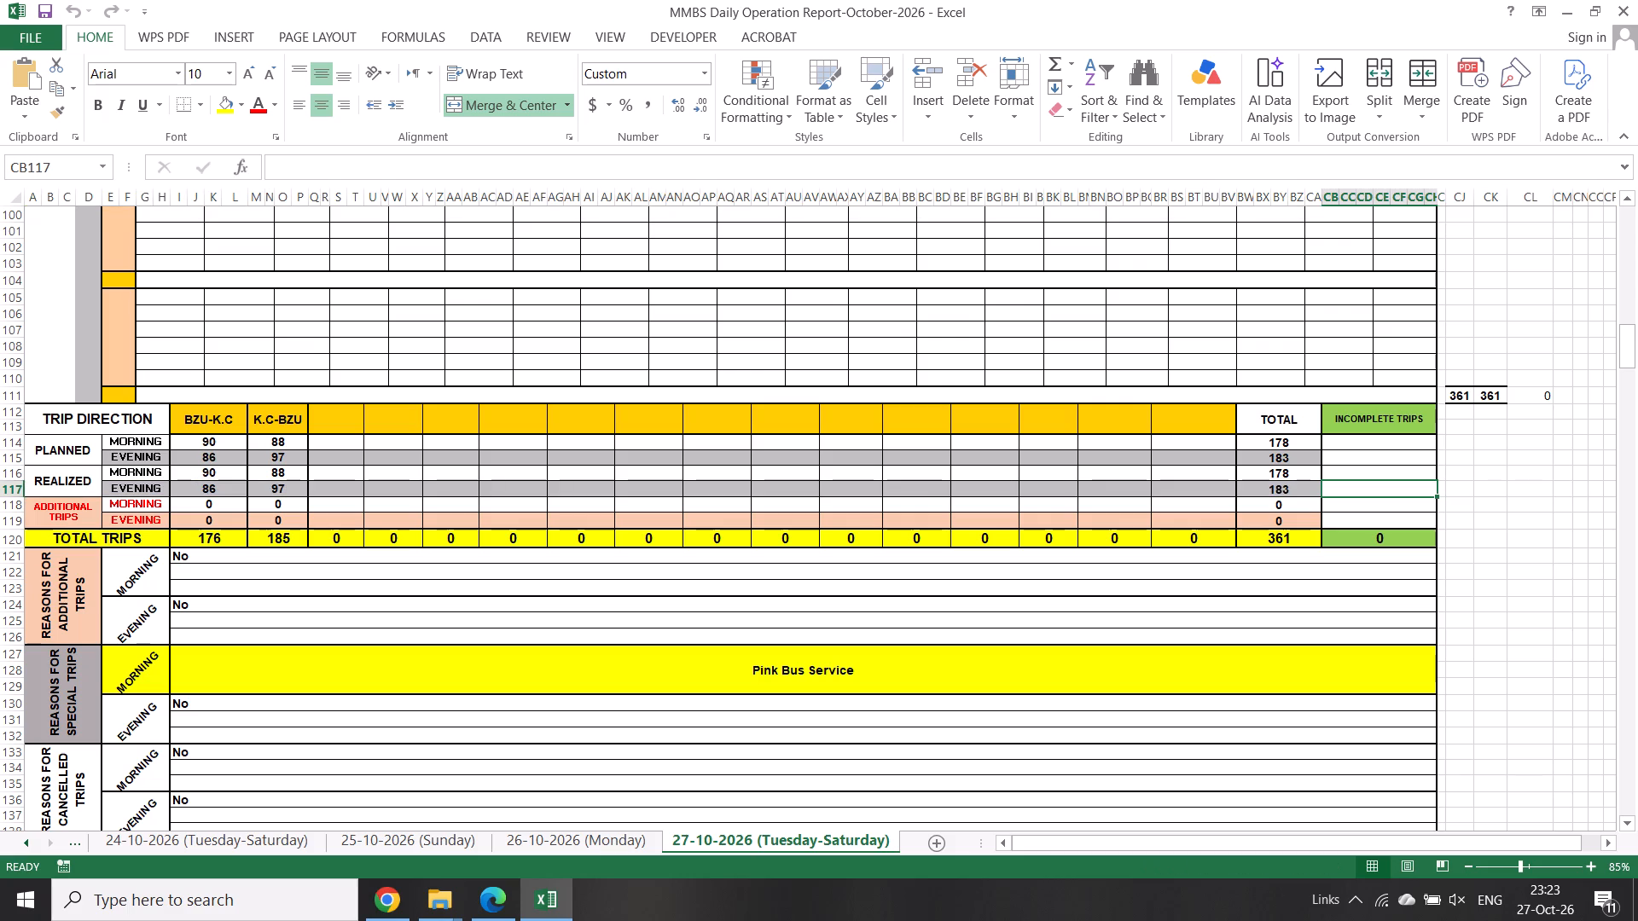
{"action": "key", "text": "1"}
{"action": "key", "text": "Return"}
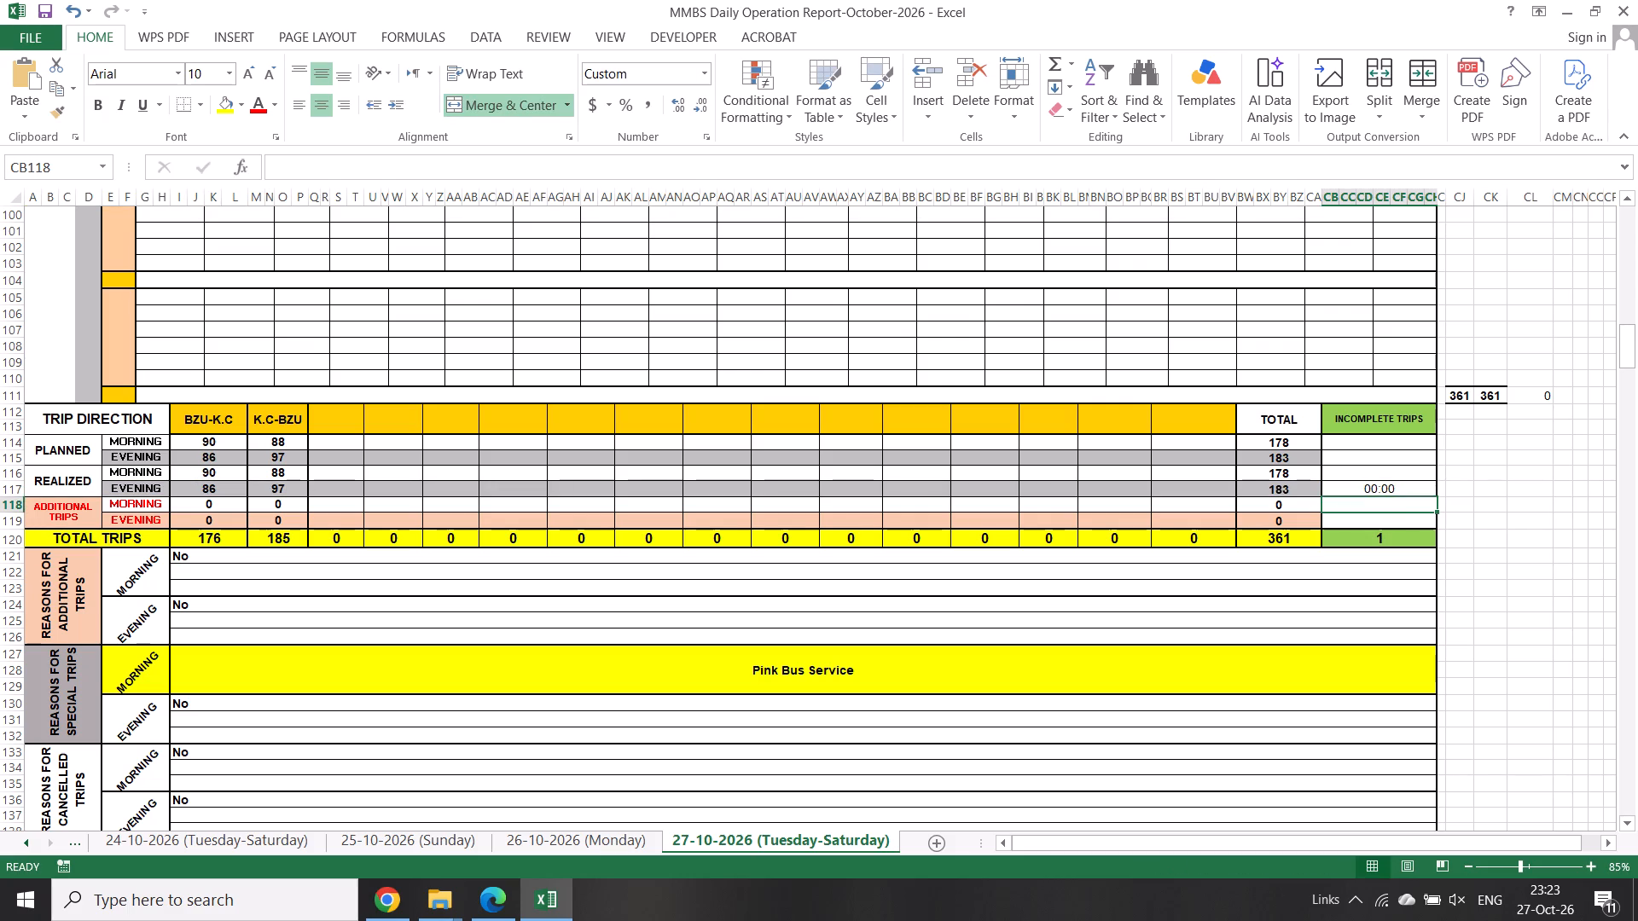
Format the Realized Evening incomplete trips cell as Number with no decimal places.
{"action": "left_click", "coordinate": [1377, 484]}
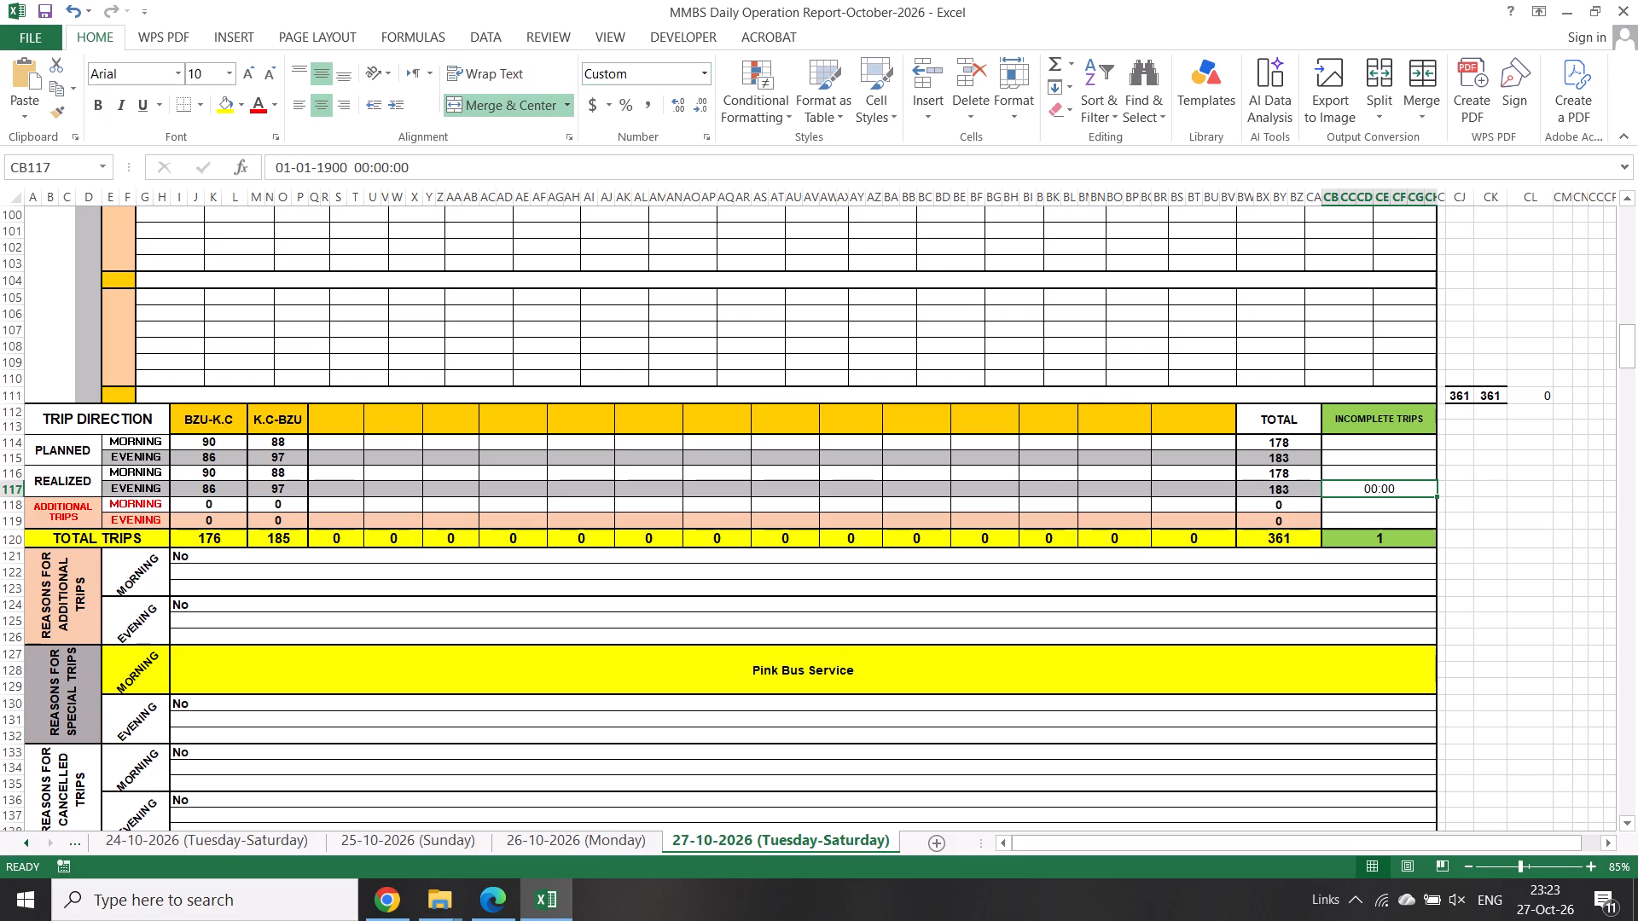
{"action": "left_click", "coordinate": [705, 74]}
{"action": "left_click", "coordinate": [636, 143]}
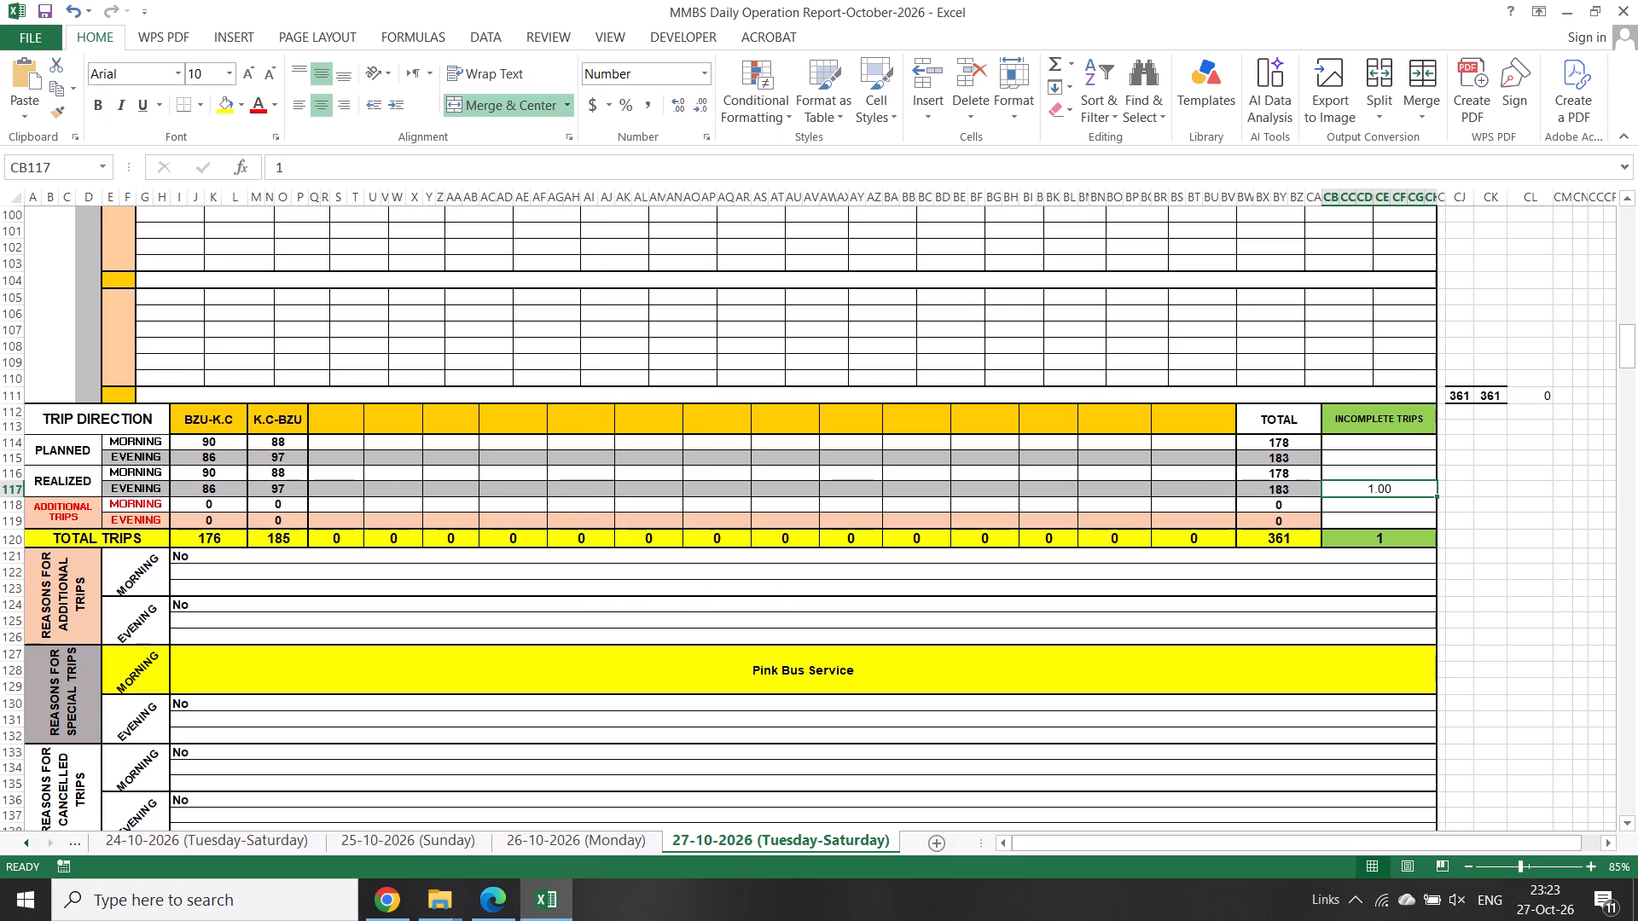
{"action": "left_click", "coordinate": [697, 111]}
{"action": "left_click", "coordinate": [697, 111]}
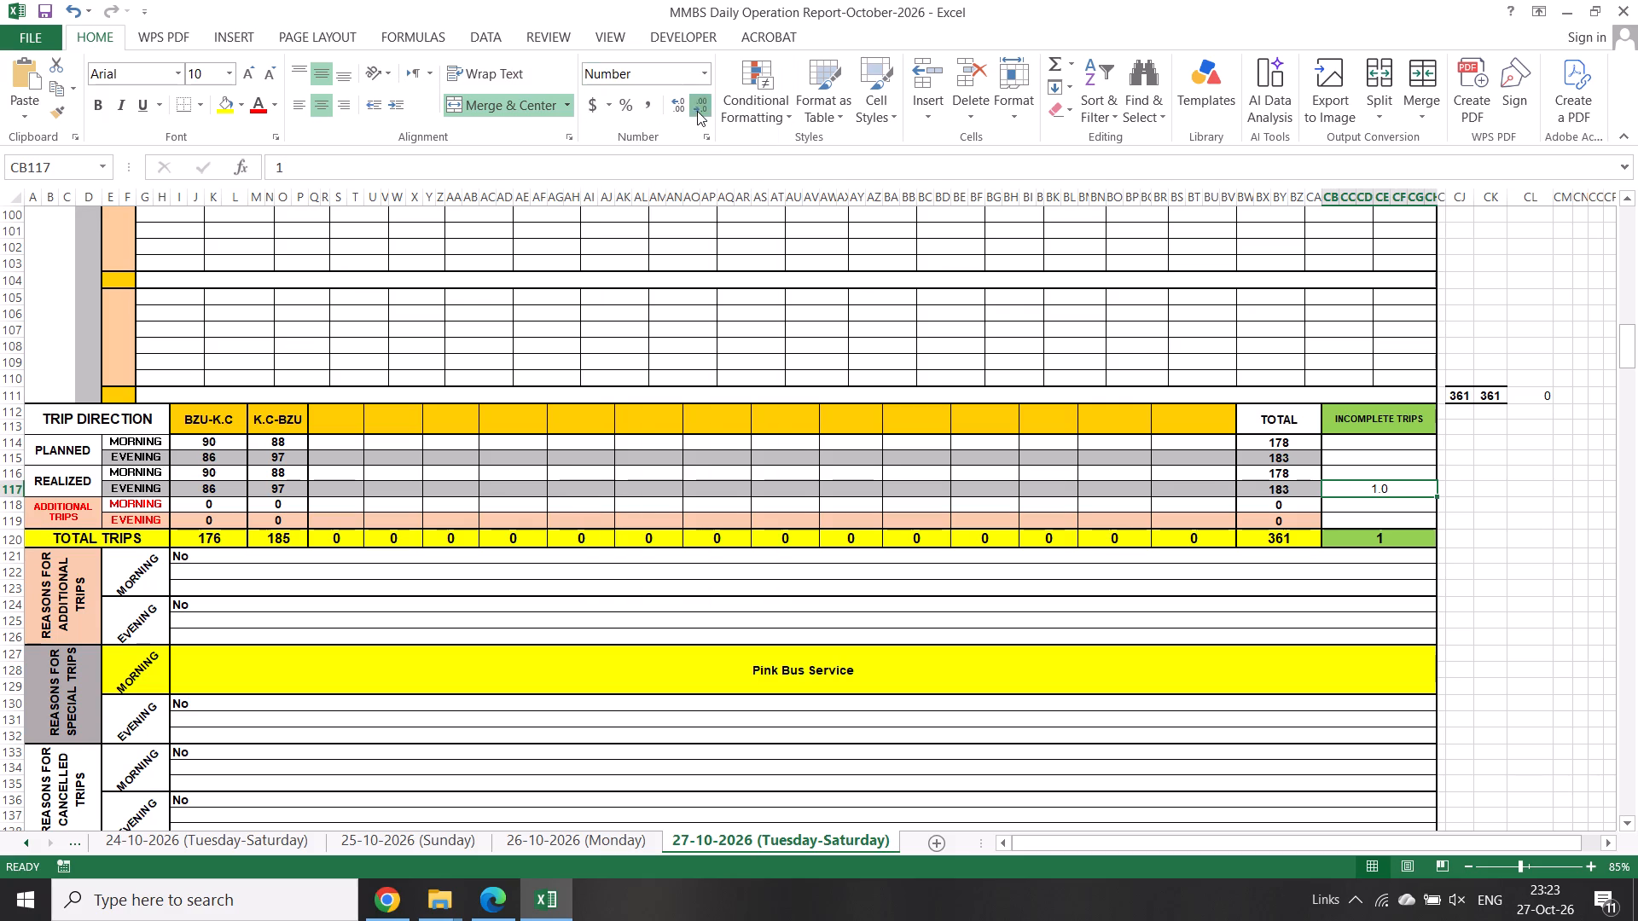
{"action": "left_click", "coordinate": [18, 484]}
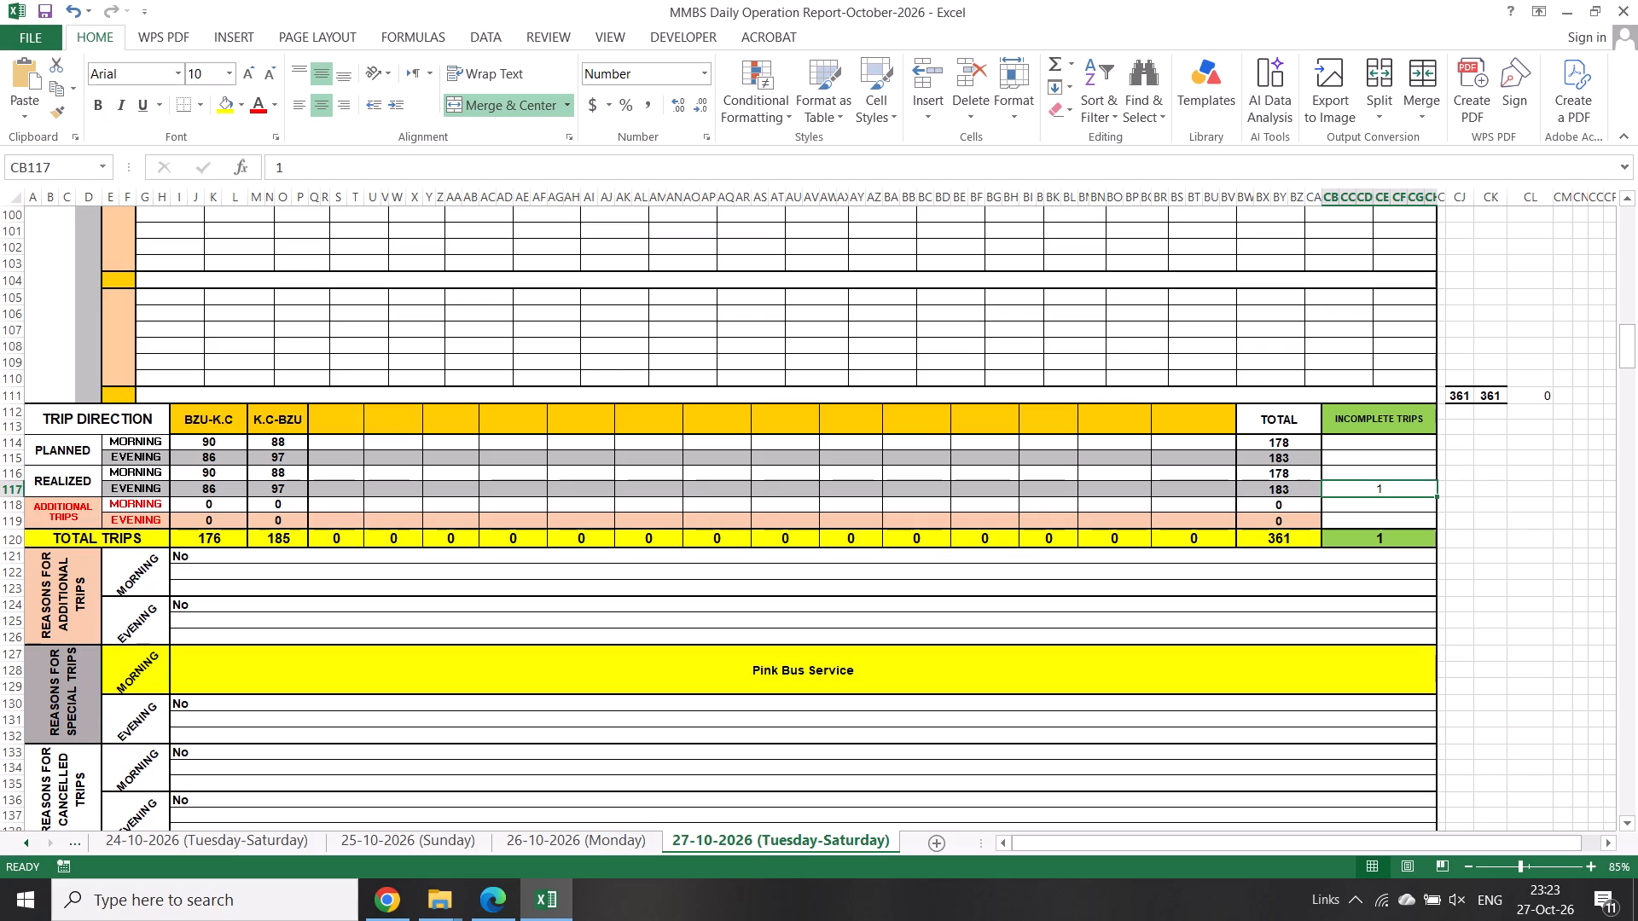
{"action": "left_click", "coordinate": [8, 490]}
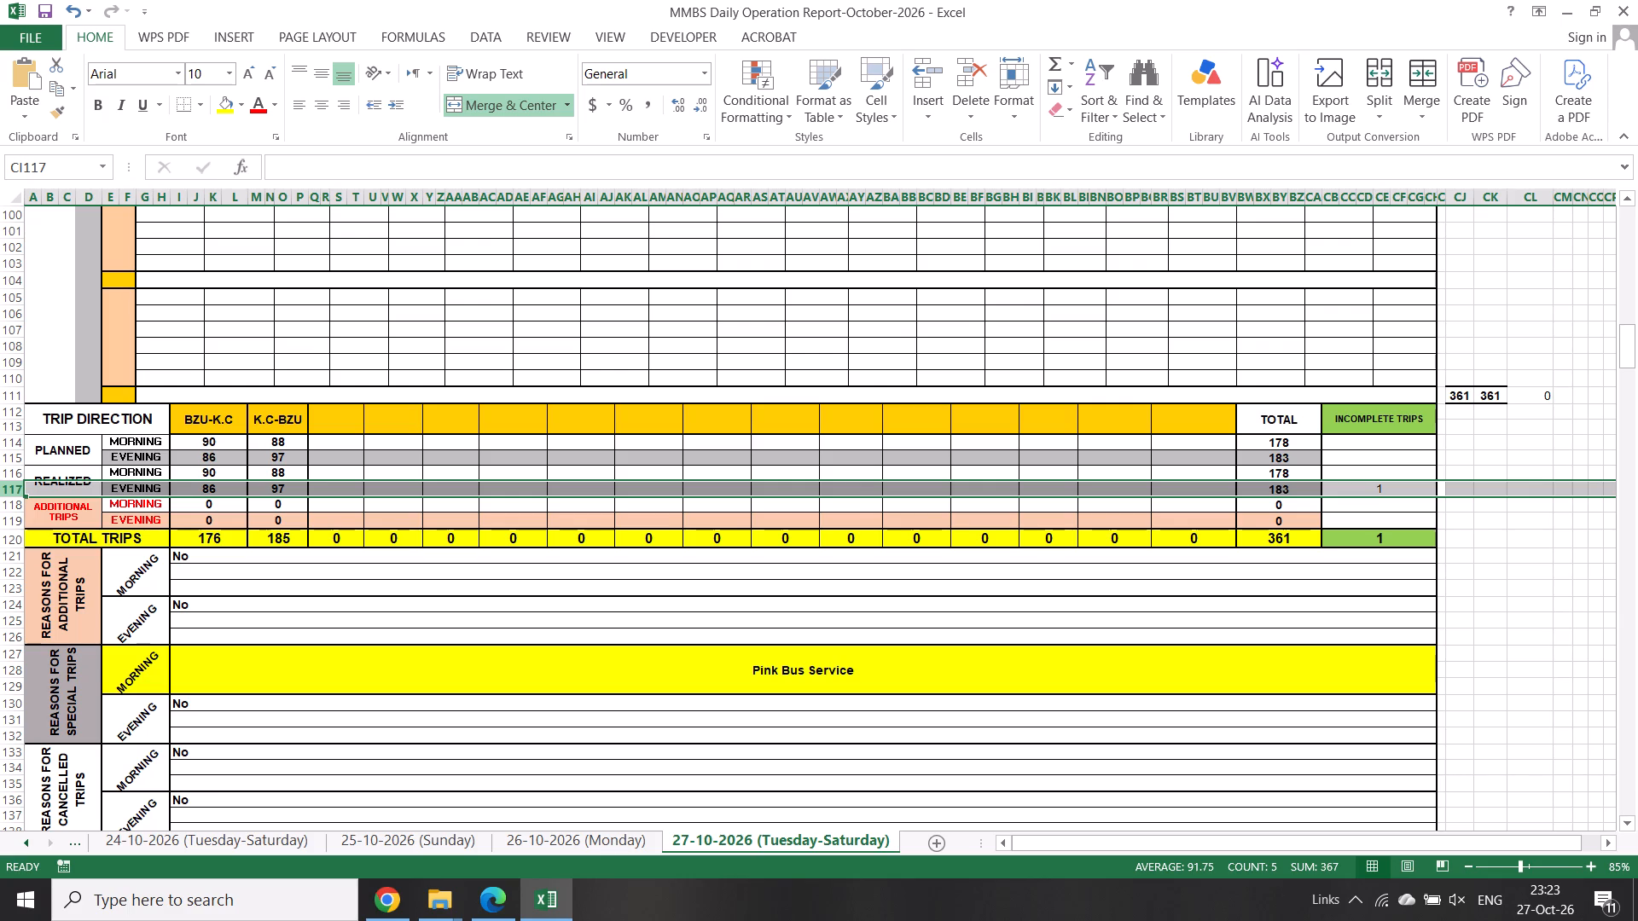
Insert a comment on the Incomplete Trips total cell and clear its default author name.
{"action": "left_click", "coordinate": [1398, 542]}
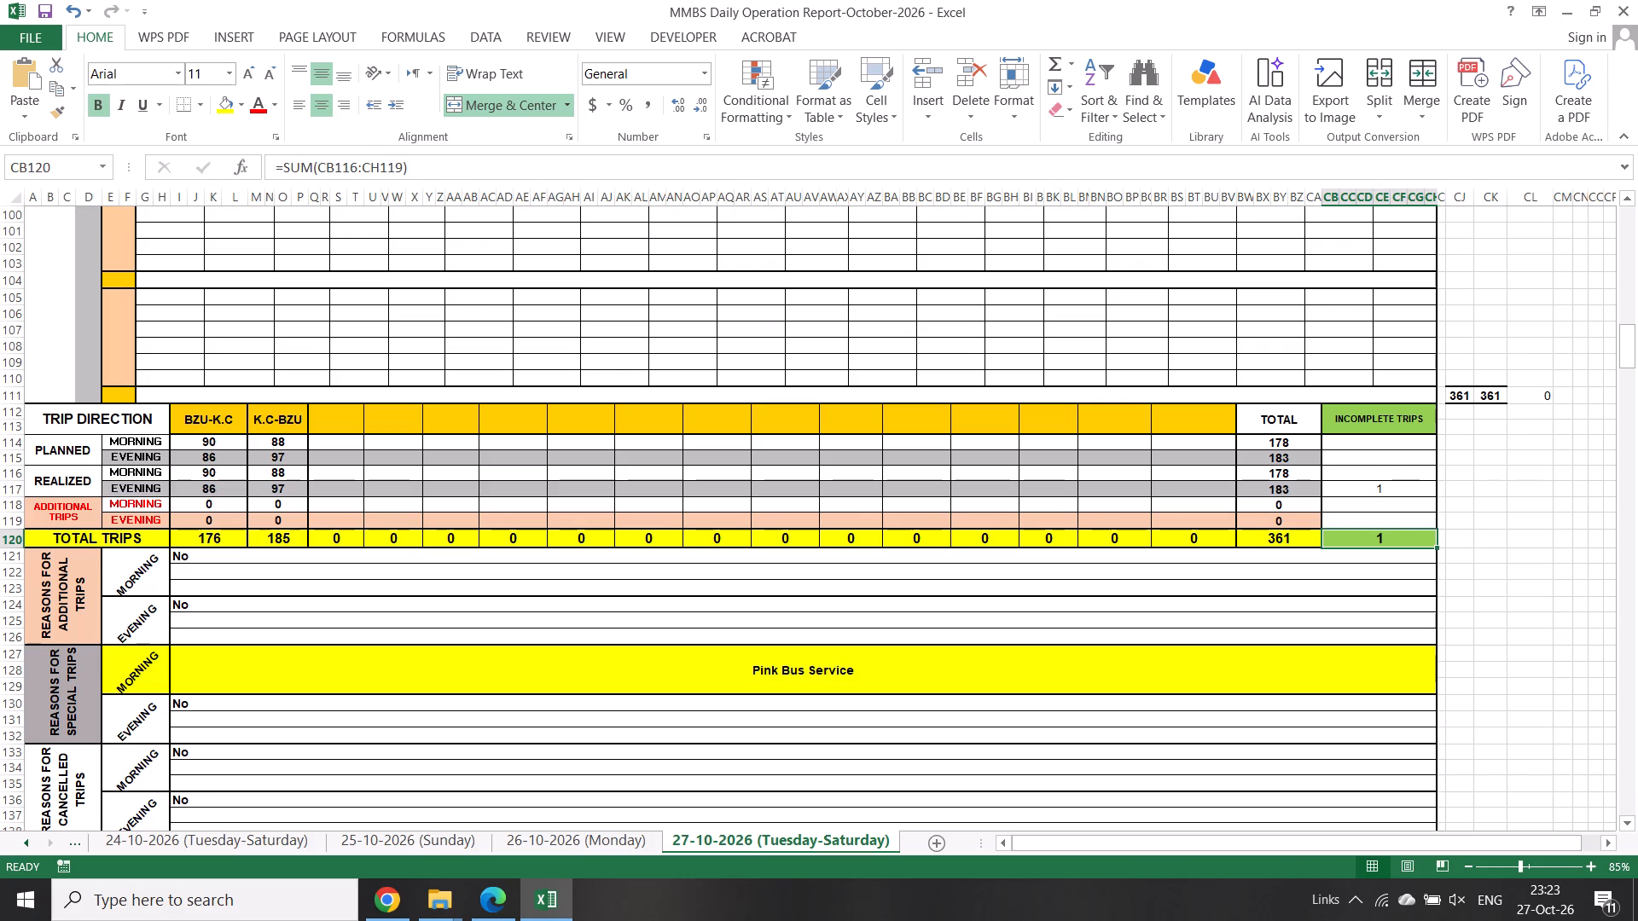
{"action": "right_click", "coordinate": [1398, 542]}
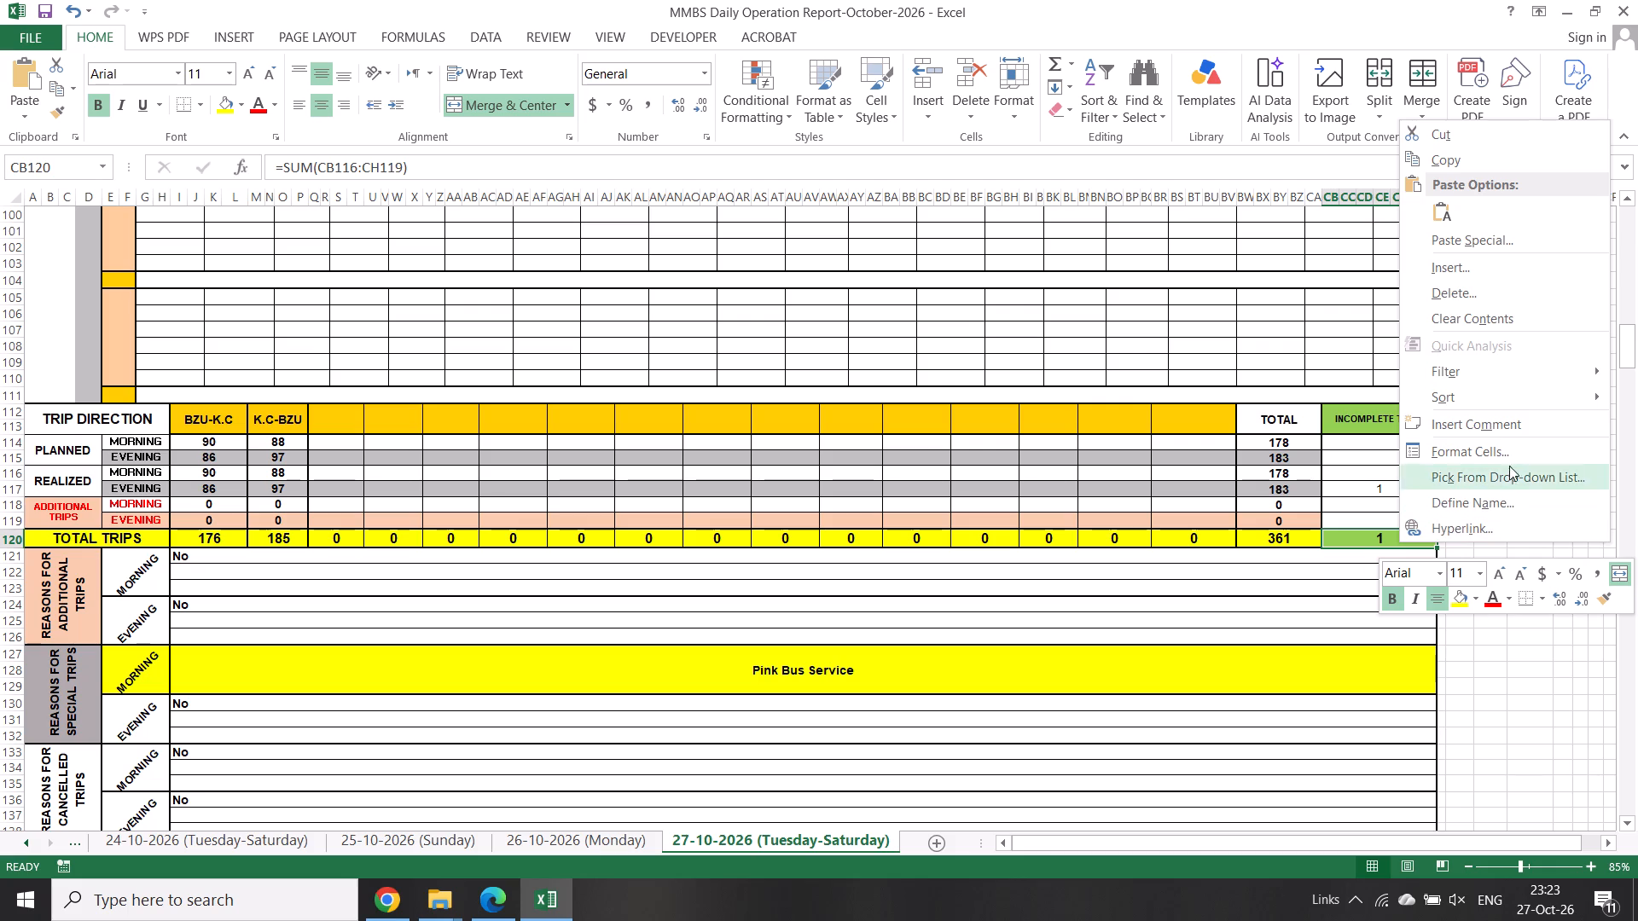
{"action": "left_click", "coordinate": [1527, 431]}
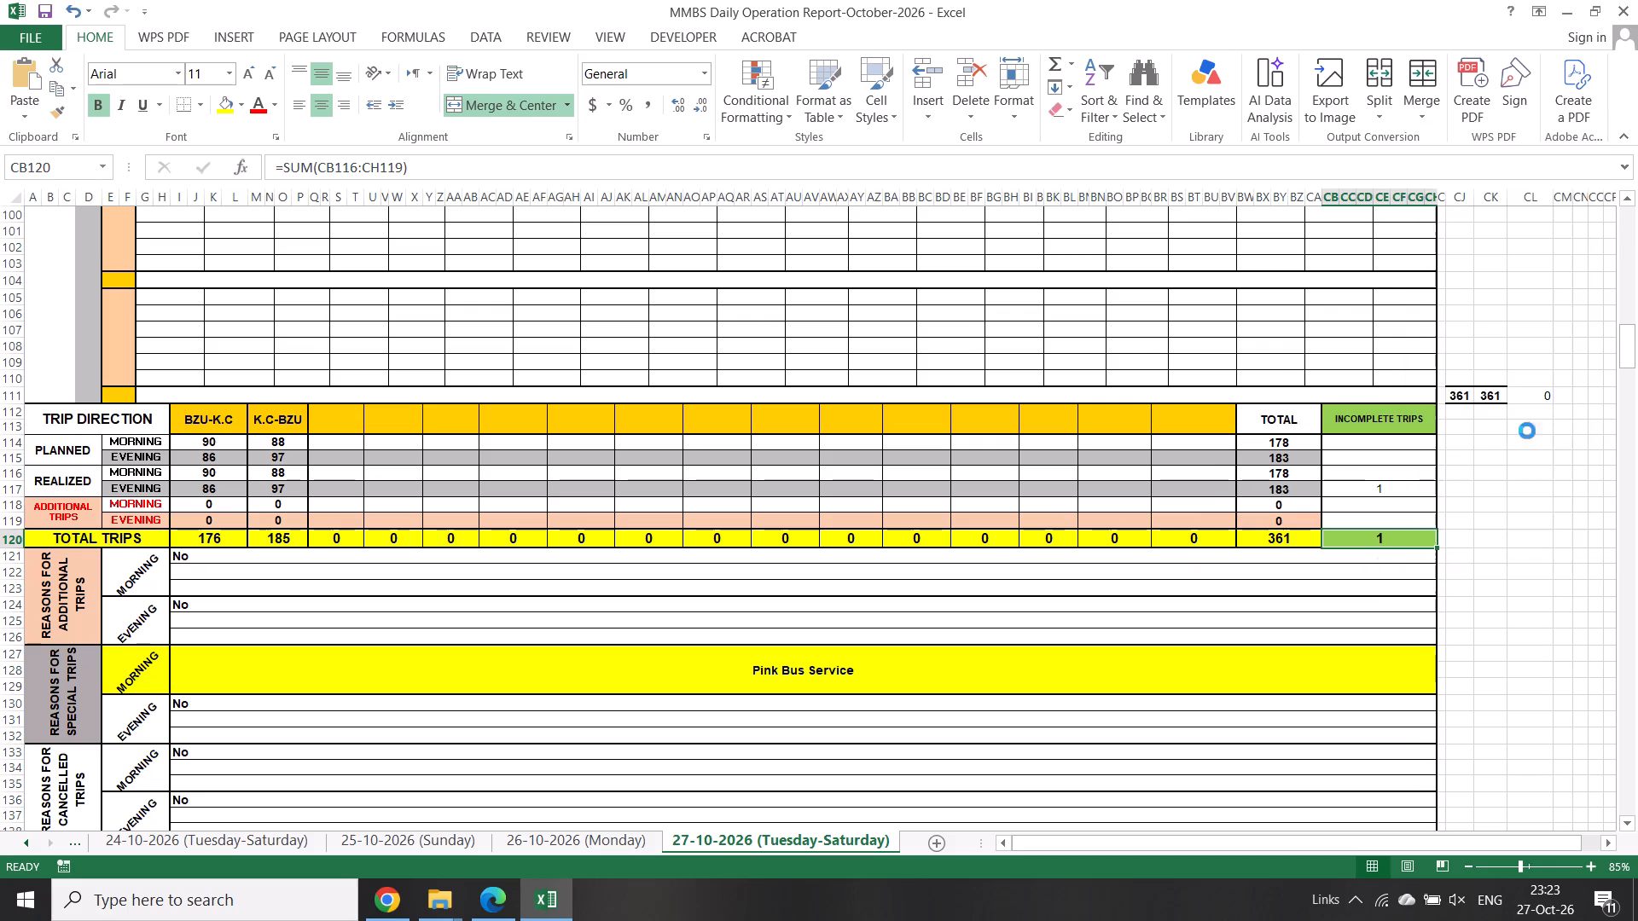
{"action": "key", "text": "BackSpace"}
{"action": "key", "text": "BackSpace"}
{"action": "key", "text": "BackSpace"}
{"action": "key", "text": "BackSpace"}
{"action": "key", "text": "BackSpace"}
{"action": "key", "text": "BackSpace"}
{"action": "key", "text": "BackSpace"}
{"action": "key", "text": "BackSpace"}
{"action": "key", "text": "BackSpace"}
{"action": "key", "text": "BackSpace"}
{"action": "key", "text": "BackSpace"}
{"action": "key", "text": "BackSpace"}
{"action": "key", "text": "BackSpace"}
{"action": "key", "text": "BackSpace"}
{"action": "key", "text": "BackSpace"}
{"action": "key", "text": "BackSpace"}
{"action": "key", "text": "BackSpace"}
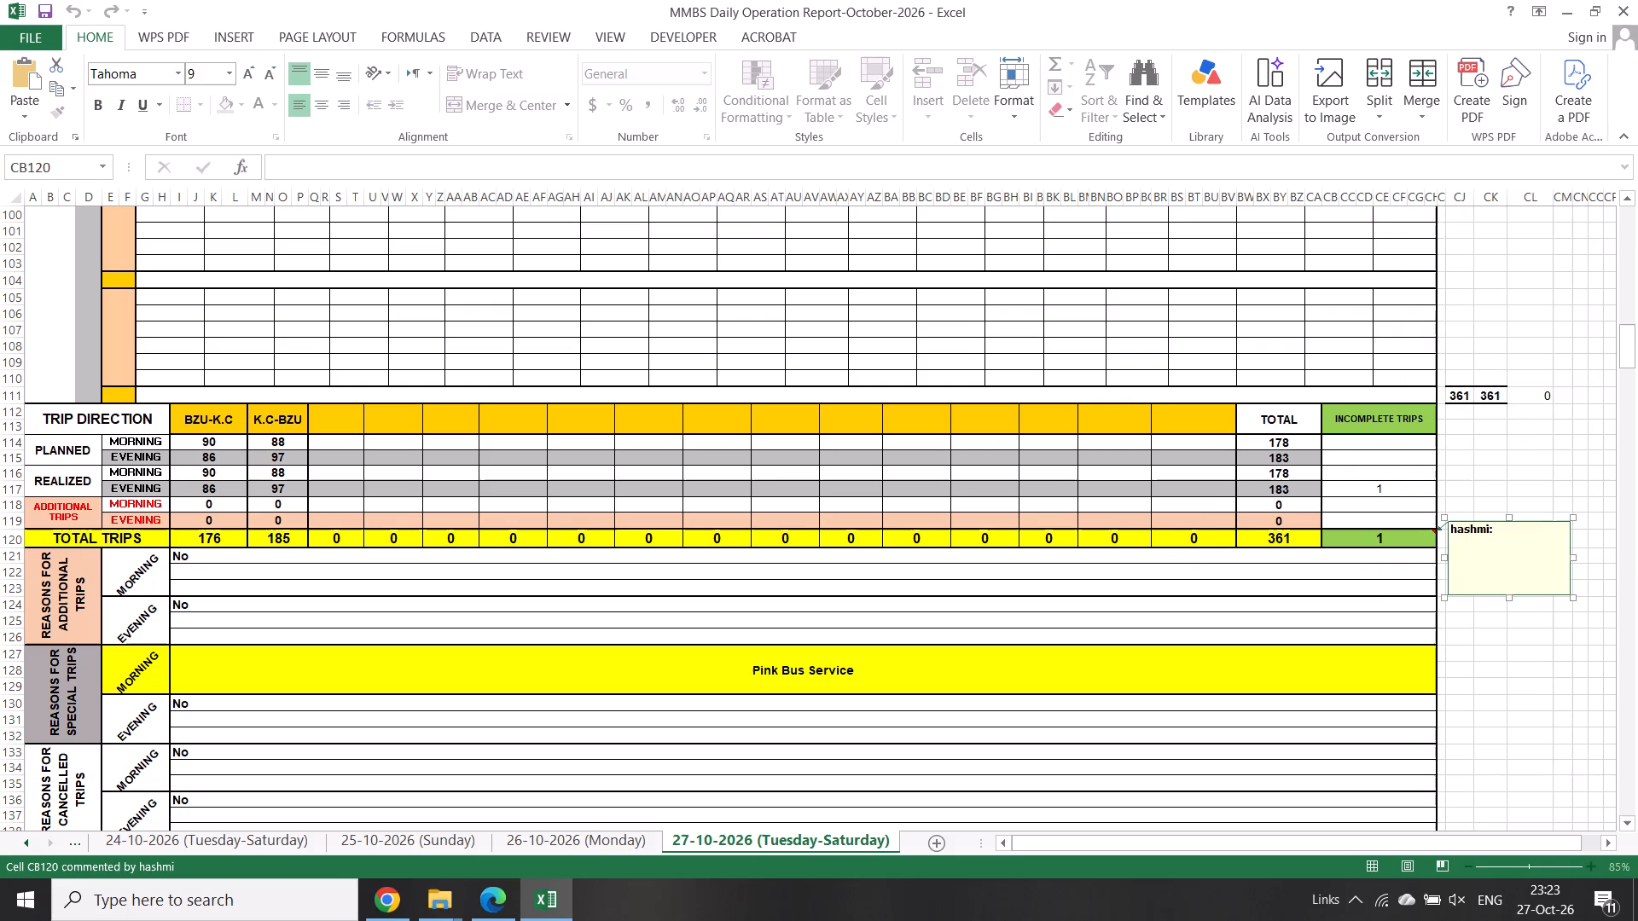
Write "M-22 t.t 21:50 fwd Breakdwon at M.A Station." in the Incomplete Trips total cell's comment.
{"action": "key", "text": "shift+m"}
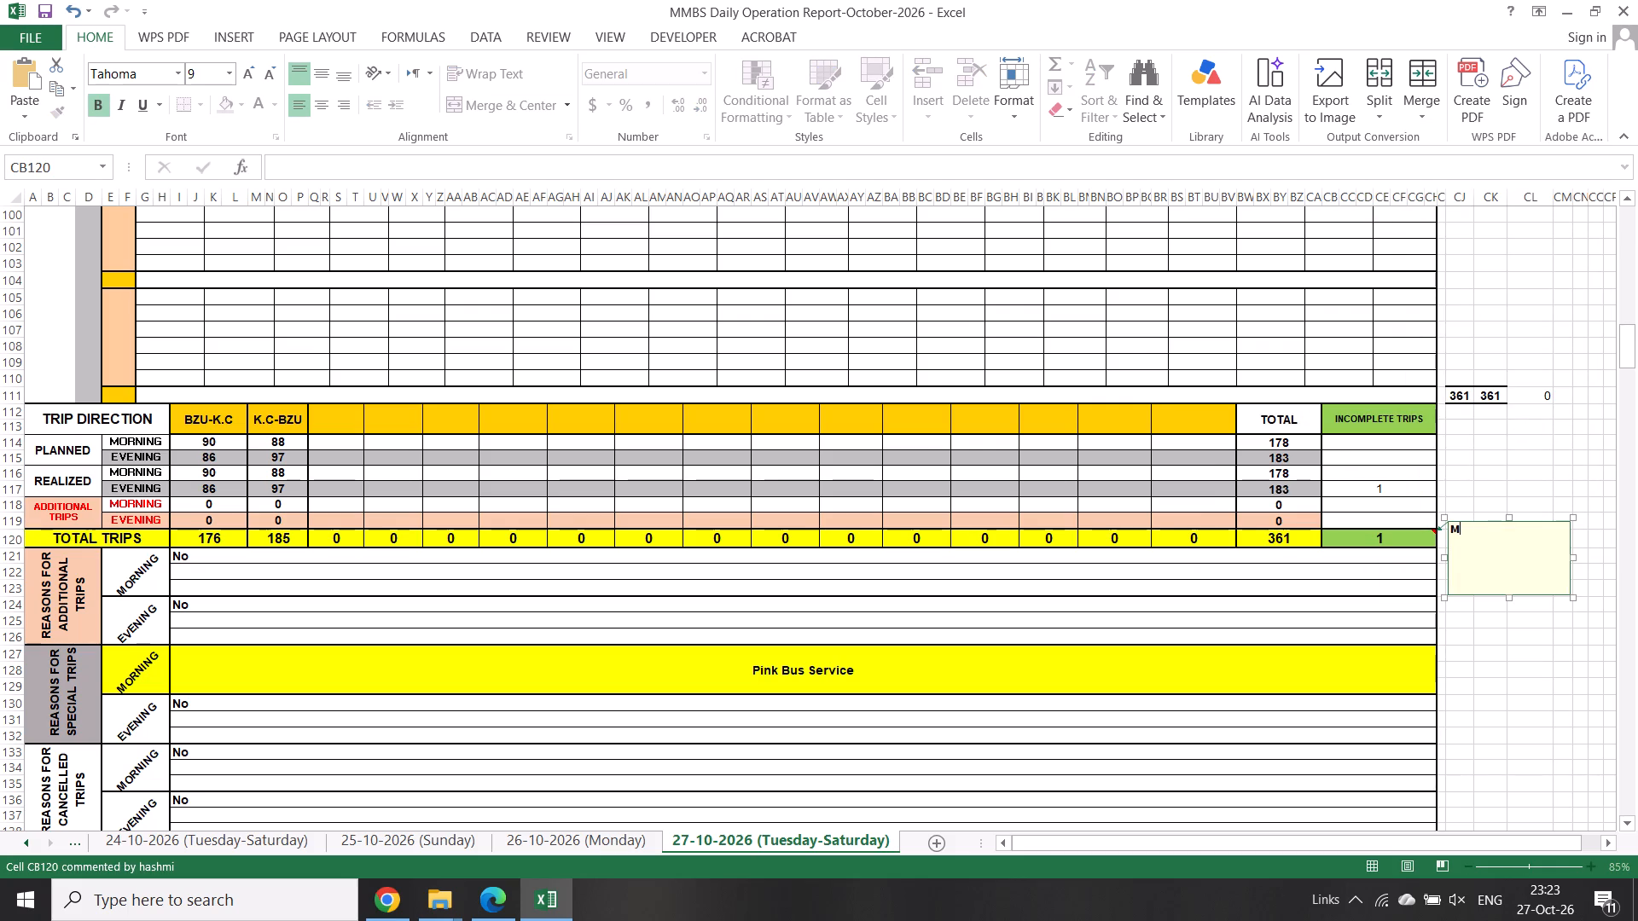
{"action": "key", "text": "minus"}
{"action": "type", "text": "22"}
{"action": "key", "text": "space"}
{"action": "type", "text": "t.t 2150"}
{"action": "key", "text": "BackSpace"}
{"action": "key", "text": "BackSpace"}
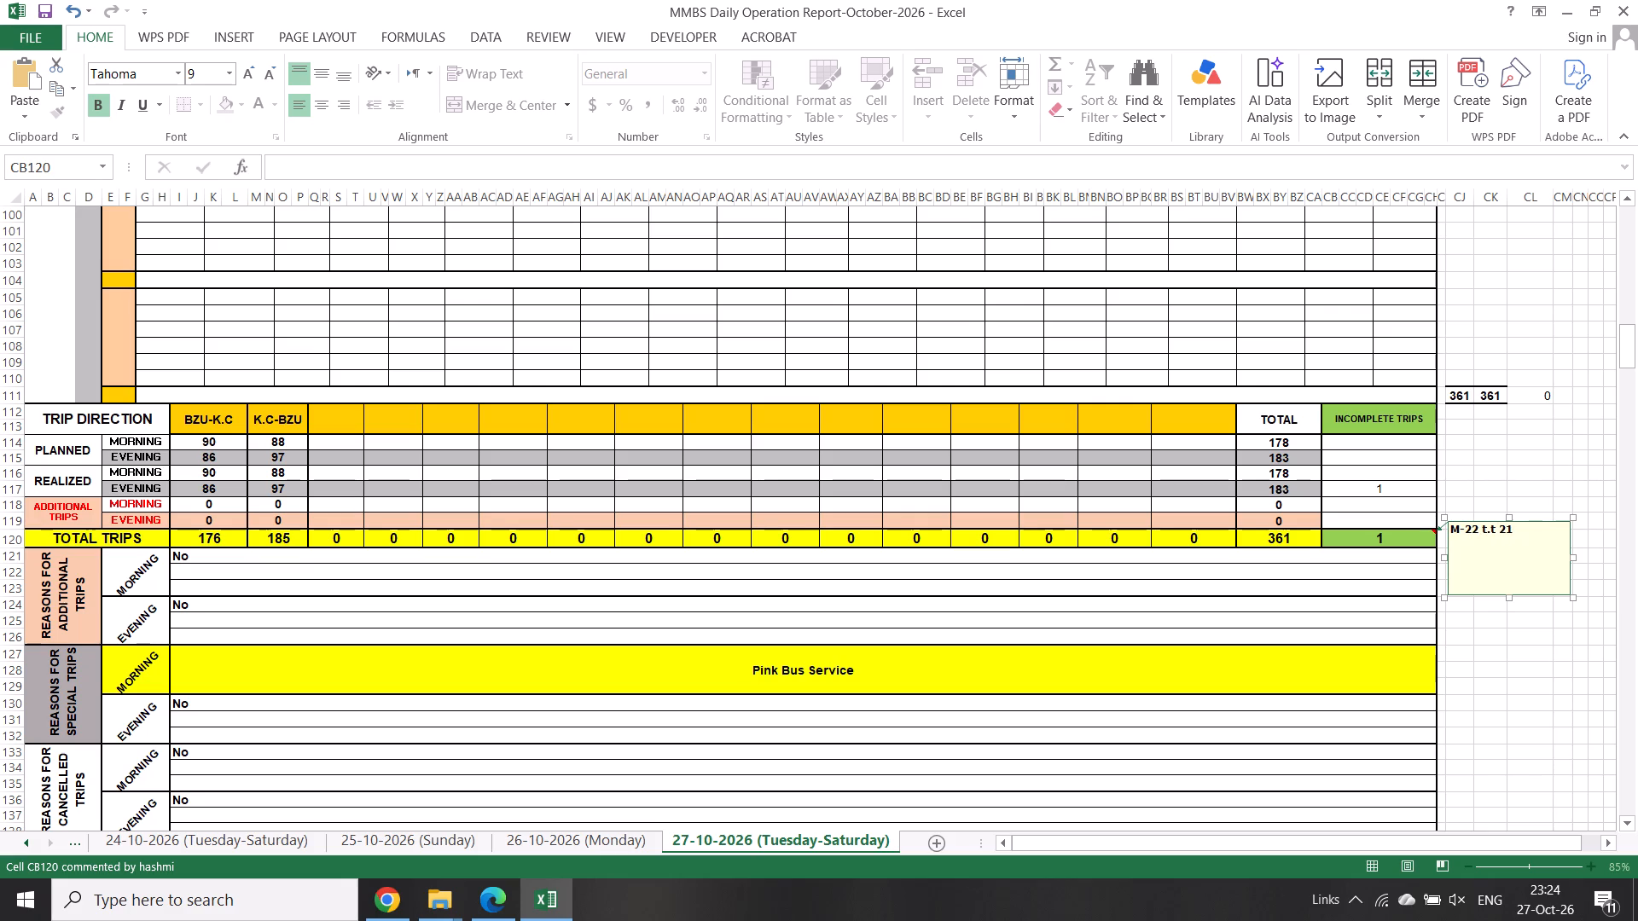
{"action": "type", "text": ":50"}
{"action": "key", "text": "space"}
{"action": "type", "text": "fwd"}
{"action": "key", "text": "space"}
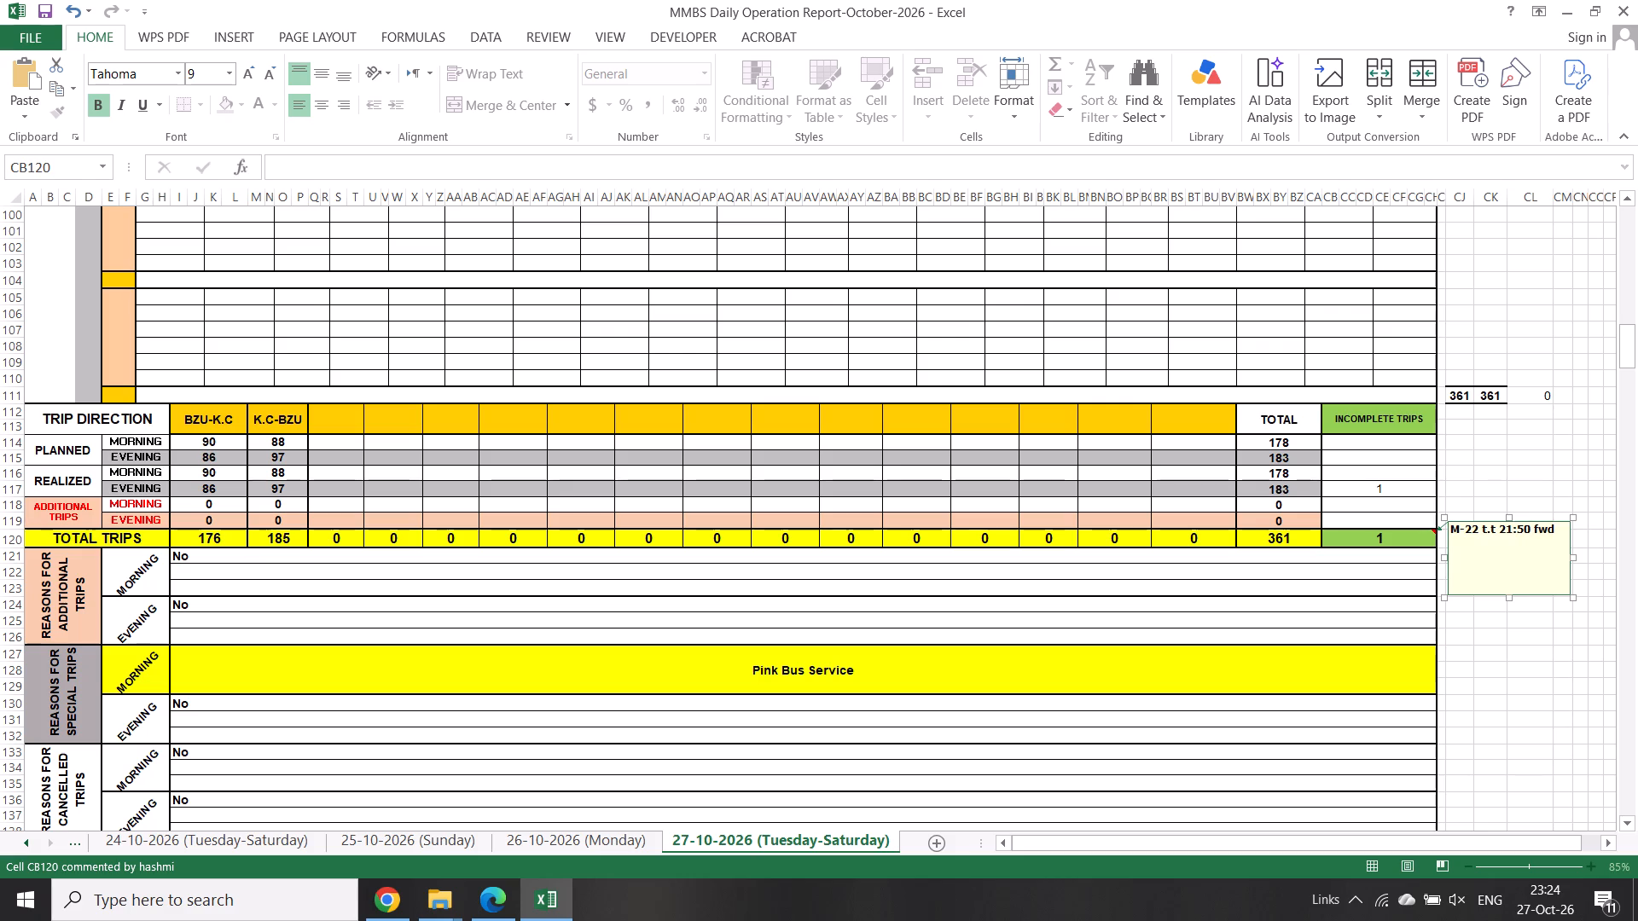
{"action": "type", "text": "Breadkwon"}
{"action": "key", "text": "BackSpace"}
{"action": "key", "text": "BackSpace"}
{"action": "key", "text": "BackSpace"}
{"action": "key", "text": "BackSpace"}
{"action": "key", "text": "BackSpace"}
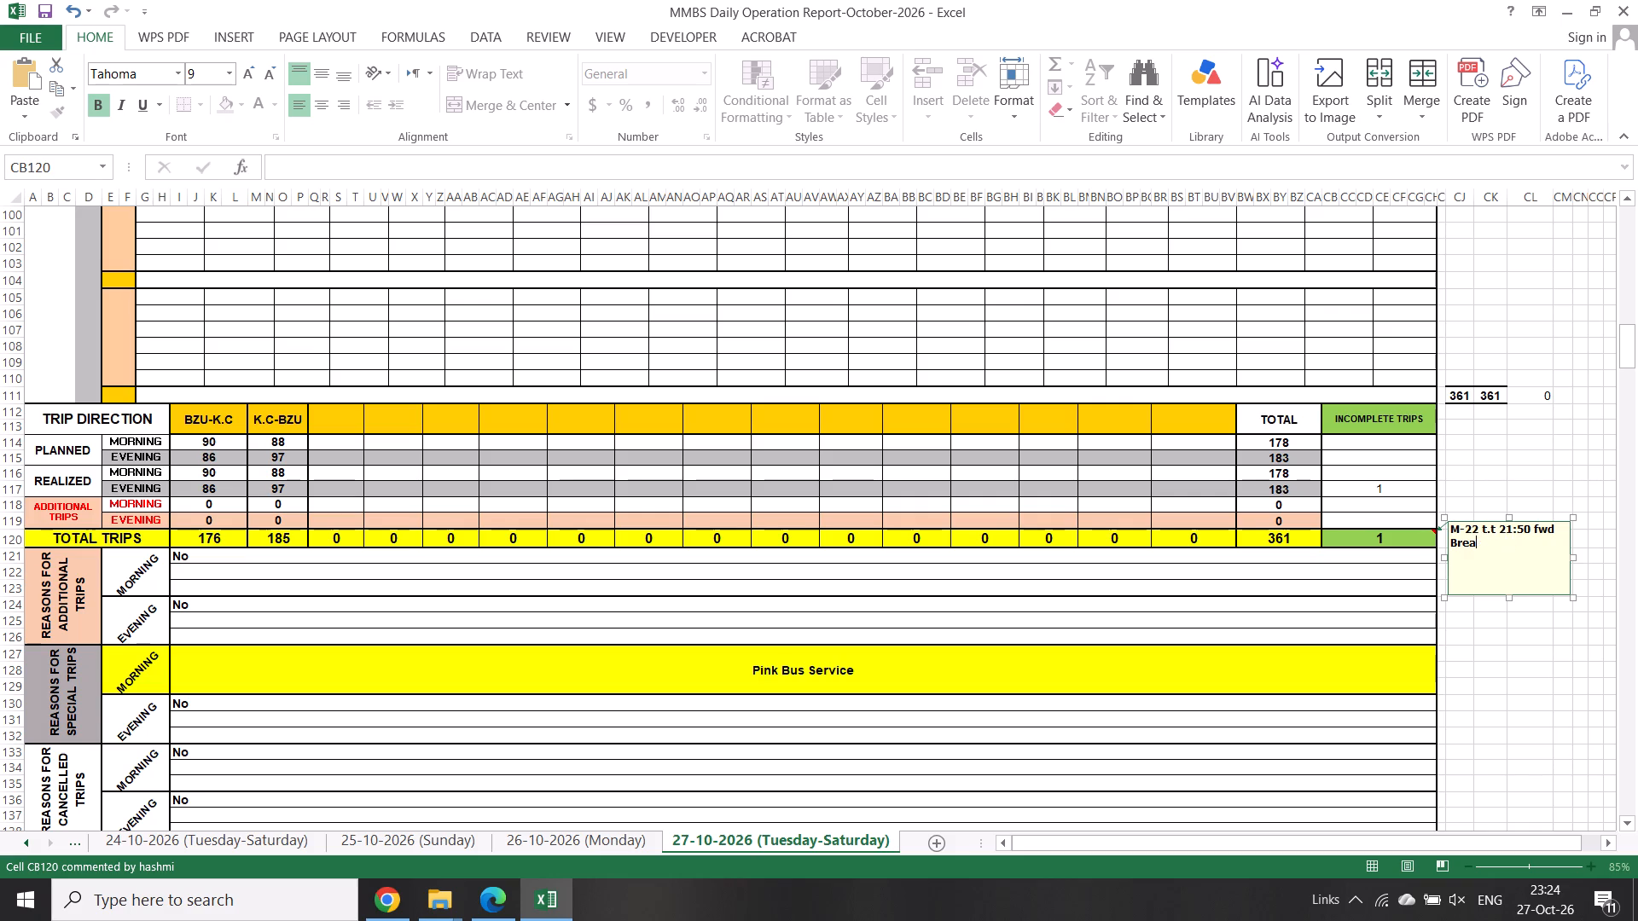
{"action": "type", "text": "kdwon"}
{"action": "key", "text": "space"}
{"action": "type", "text": "at M.A"}
{"action": "key", "text": "space"}
{"action": "type", "text": "Sa"}
{"action": "key", "text": "BackSpace"}
{"action": "type", "text": "tation."}
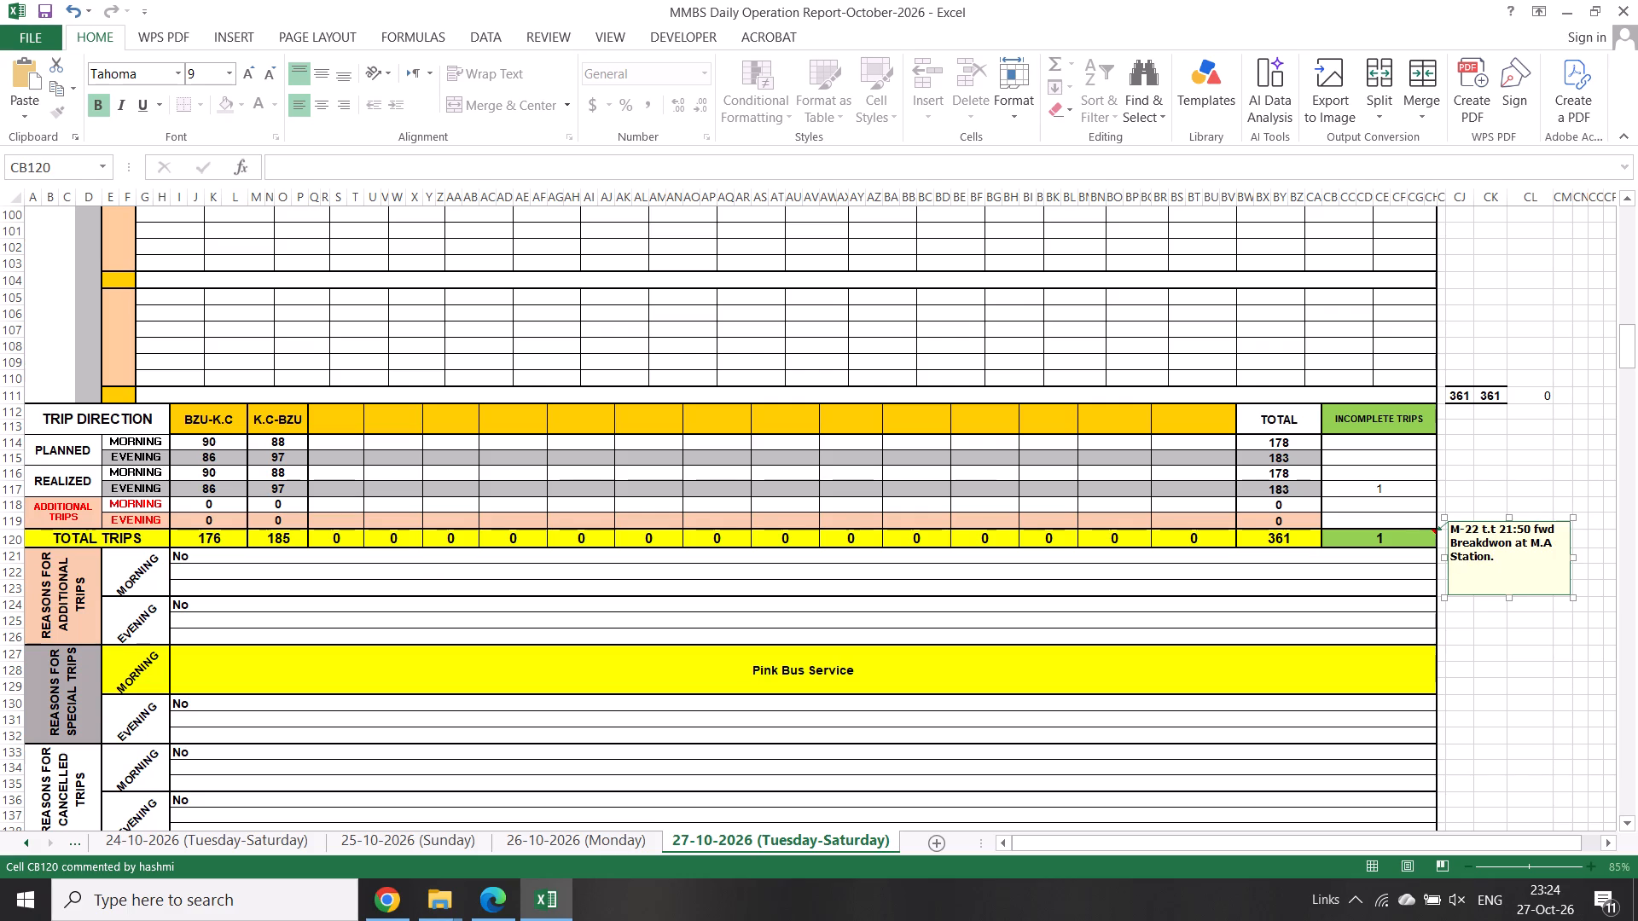
{"action": "left_click", "coordinate": [1559, 645]}
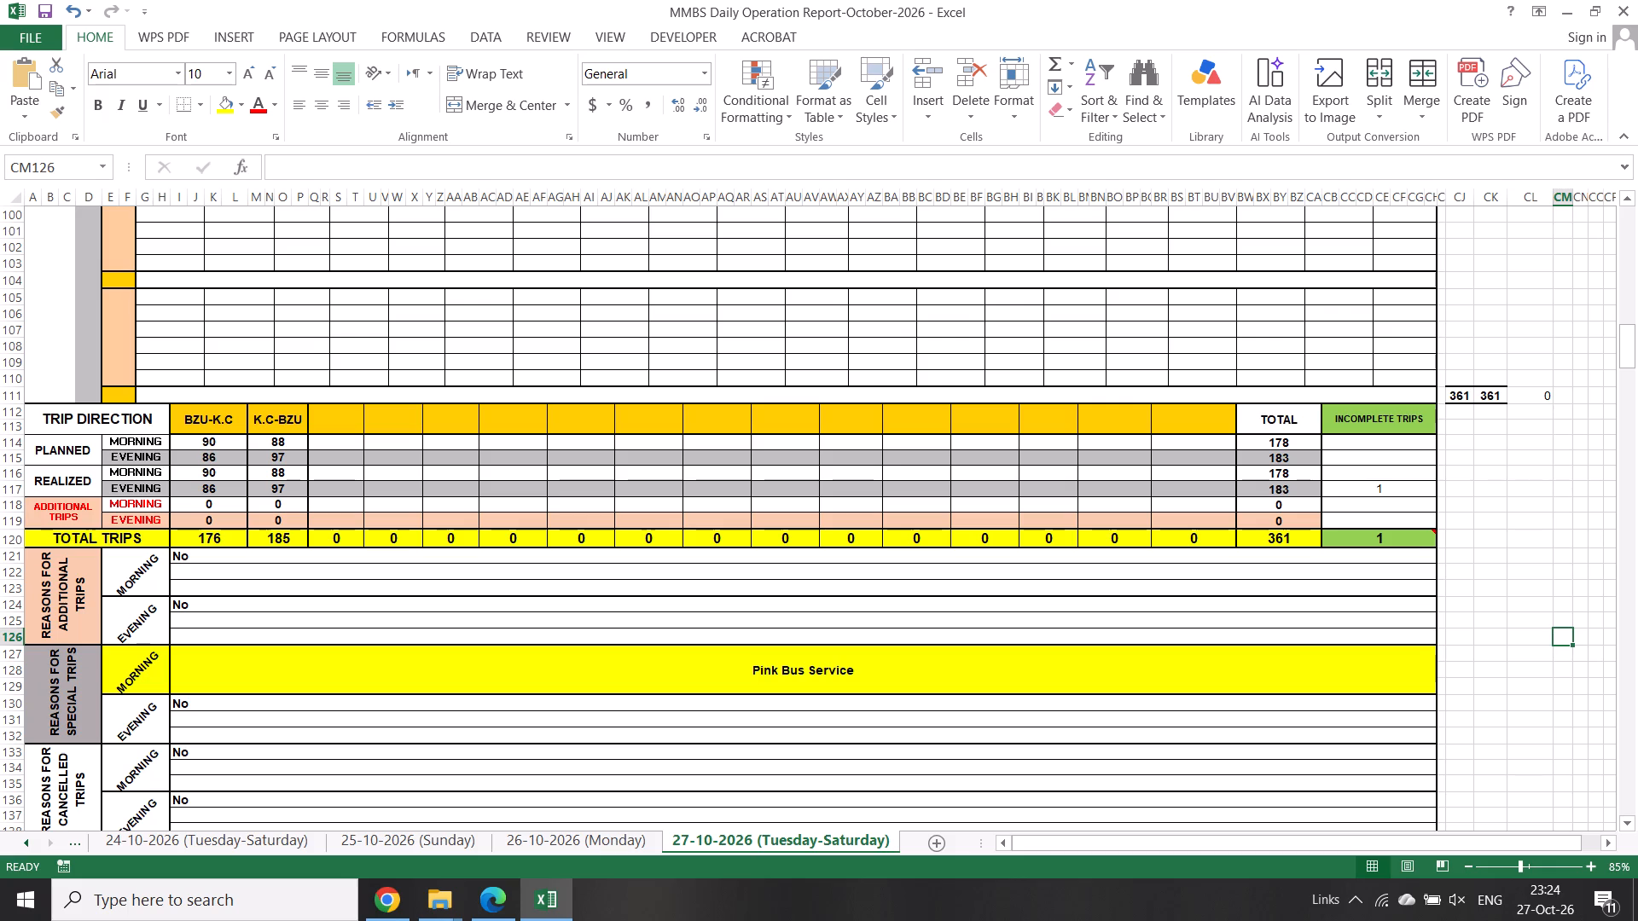
Replace the Evening entry under Reasons for Incomplete Trips with "M-22 trip time 21:50 fwd direction breakdown at Manzorabad Station.".
{"action": "scroll", "coordinate": [1516, 518], "scroll_direction": "down", "scroll_amount": 10}
{"action": "scroll", "coordinate": [1516, 518], "scroll_direction": "up", "scroll_amount": 3}
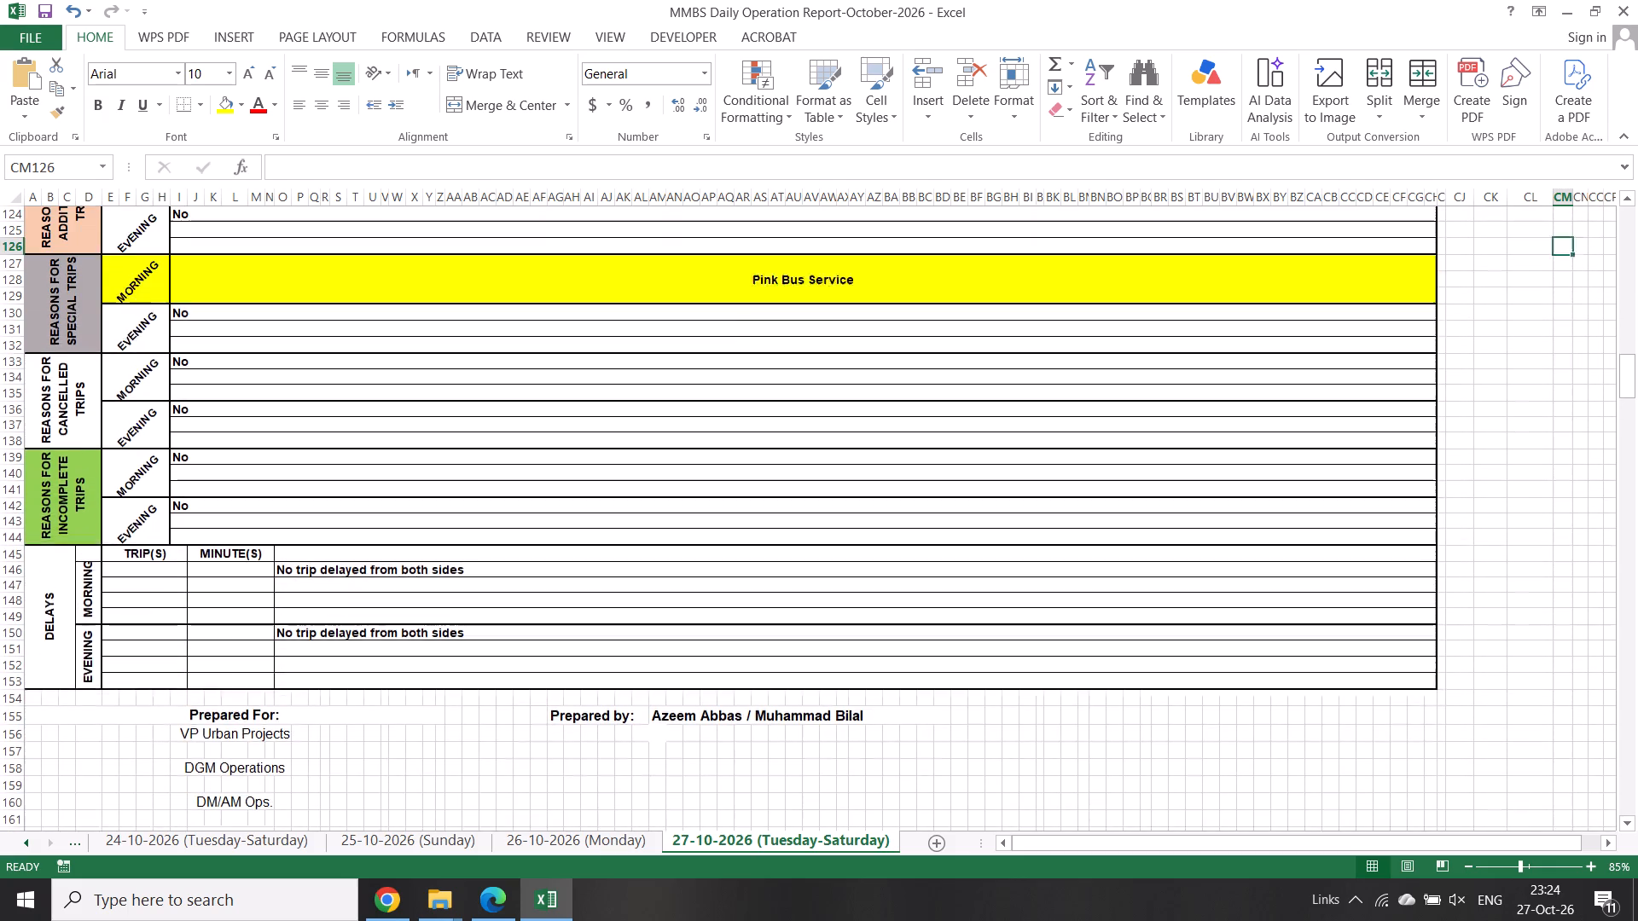
{"action": "scroll", "coordinate": [1147, 518], "scroll_direction": "up", "scroll_amount": 4}
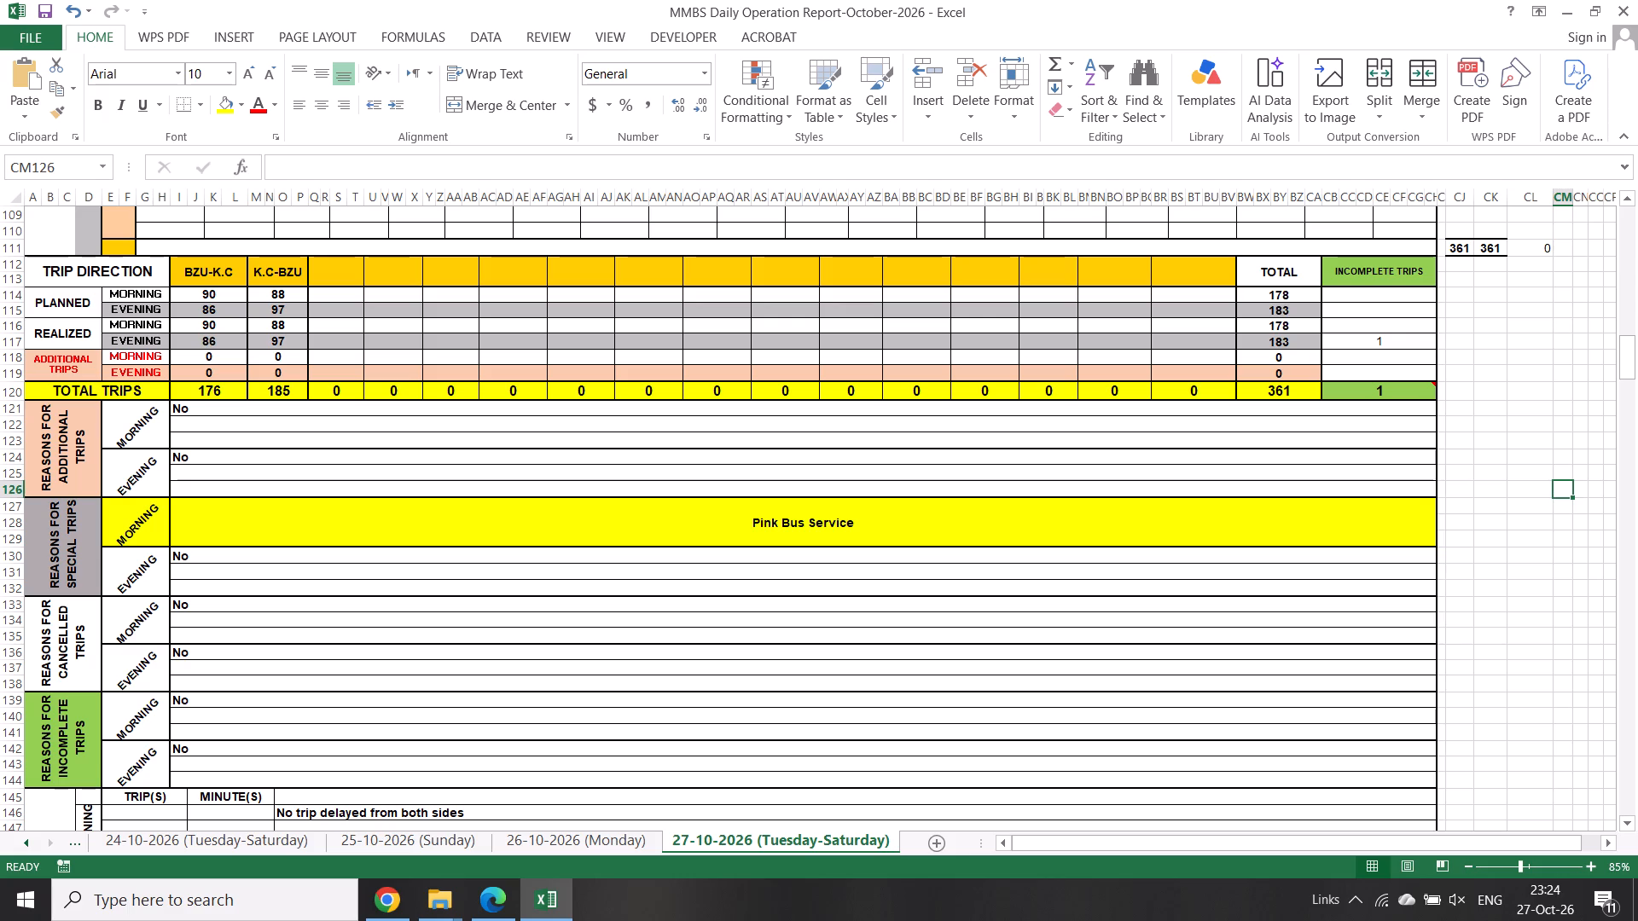
{"action": "left_click", "coordinate": [211, 748]}
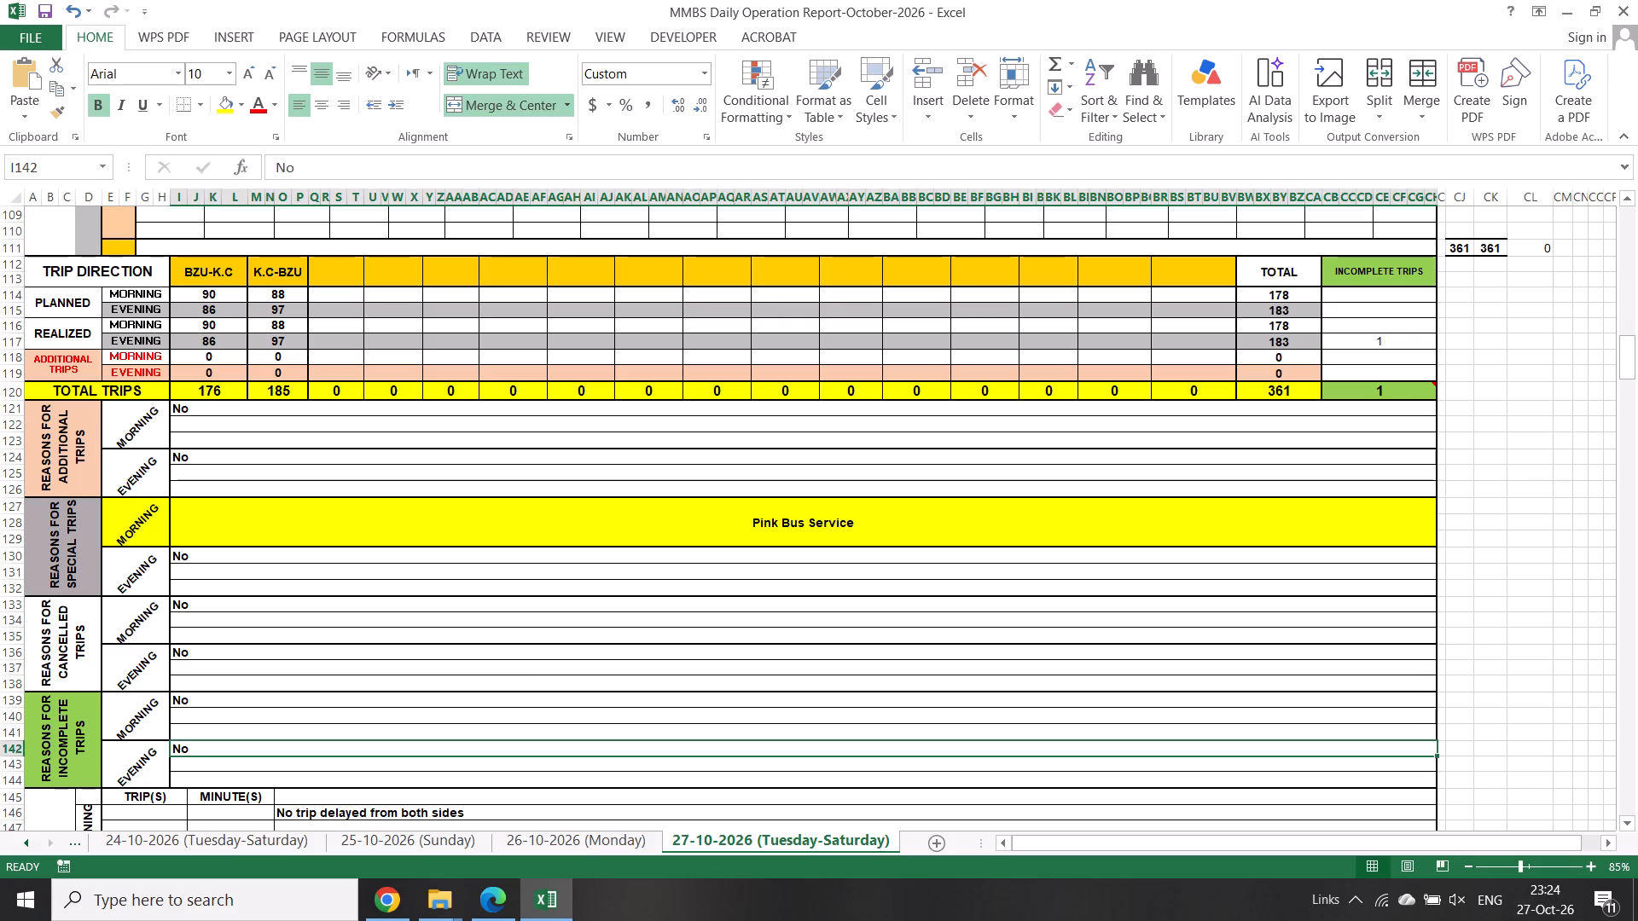
{"action": "double_click", "coordinate": [211, 748]}
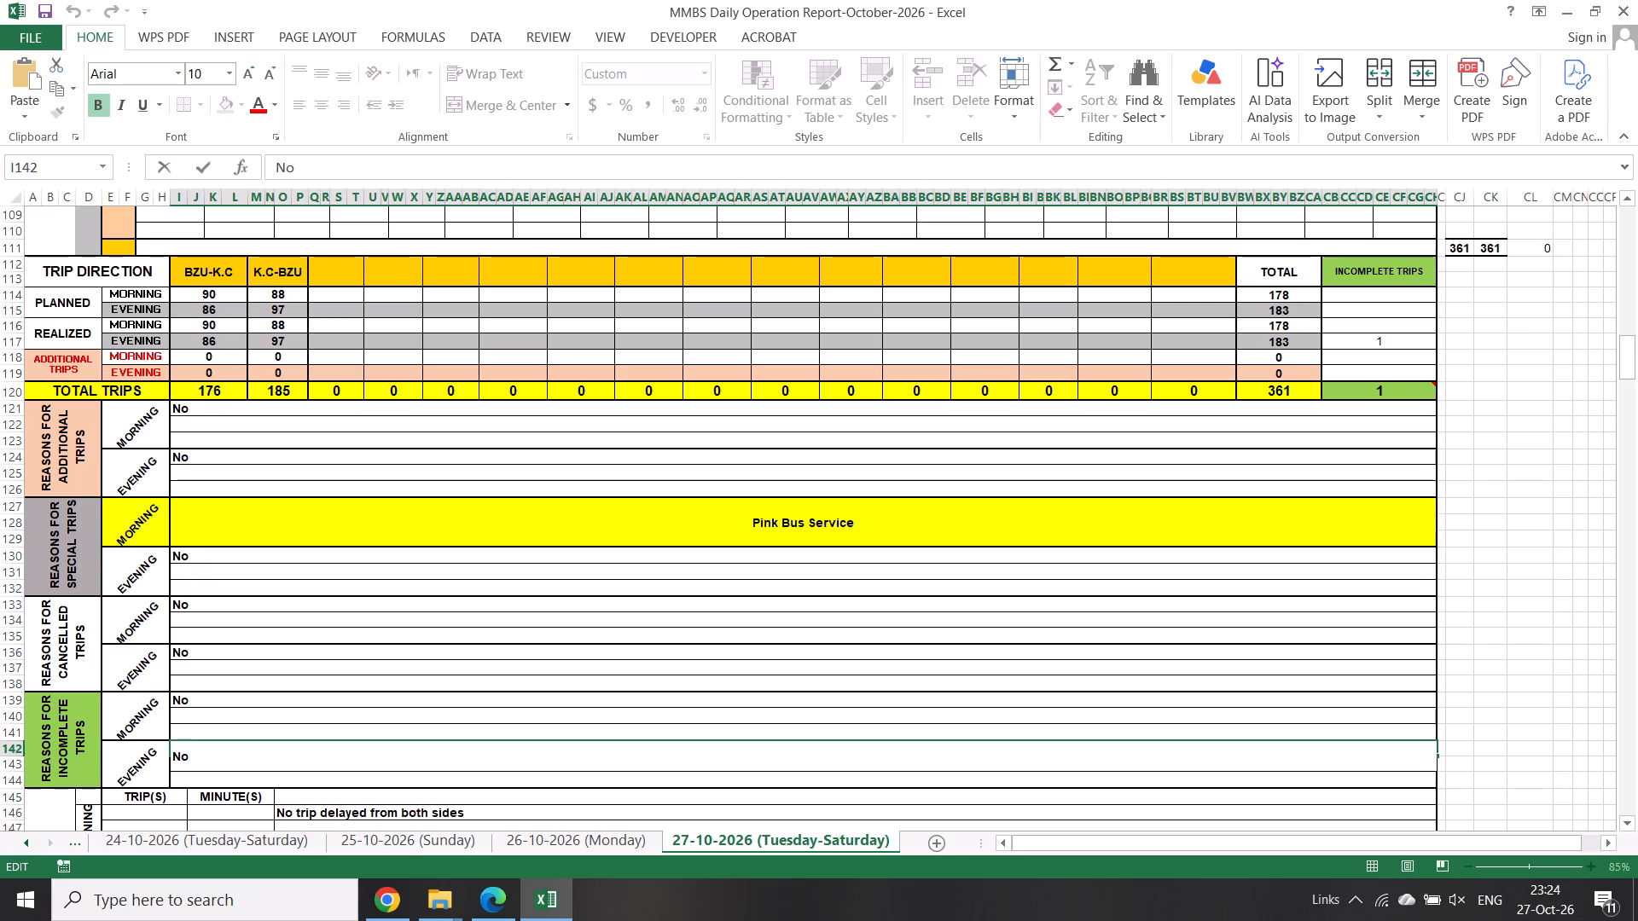
{"action": "key", "text": "BackSpace"}
{"action": "key", "text": "BackSpace"}
{"action": "key", "text": "BackSpace"}
{"action": "key", "text": "BackSpace"}
{"action": "key", "text": "BackSpace"}
{"action": "key", "text": "BackSpace"}
{"action": "key", "text": "BackSpace"}
{"action": "key", "text": "BackSpace"}
{"action": "type", "text": "M-22"}
{"action": "key", "text": "space"}
{"action": "type", "text": "tre"}
{"action": "key", "text": "BackSpace"}
{"action": "type", "text": "ip time 21"}
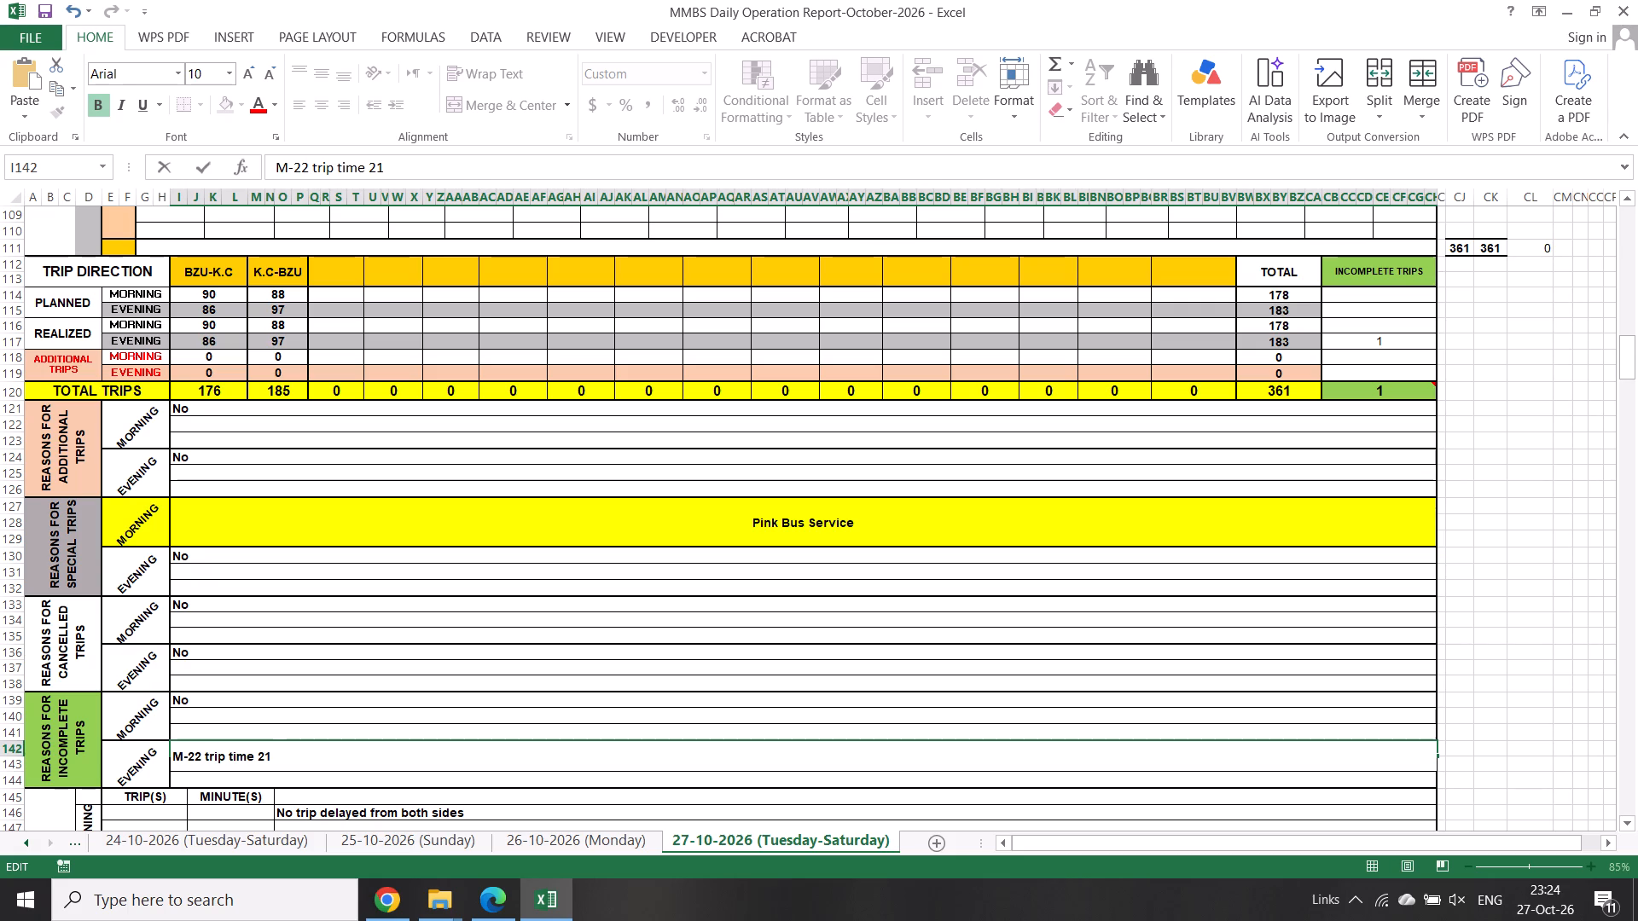
{"action": "type", "text": ":50"}
{"action": "key", "text": "space"}
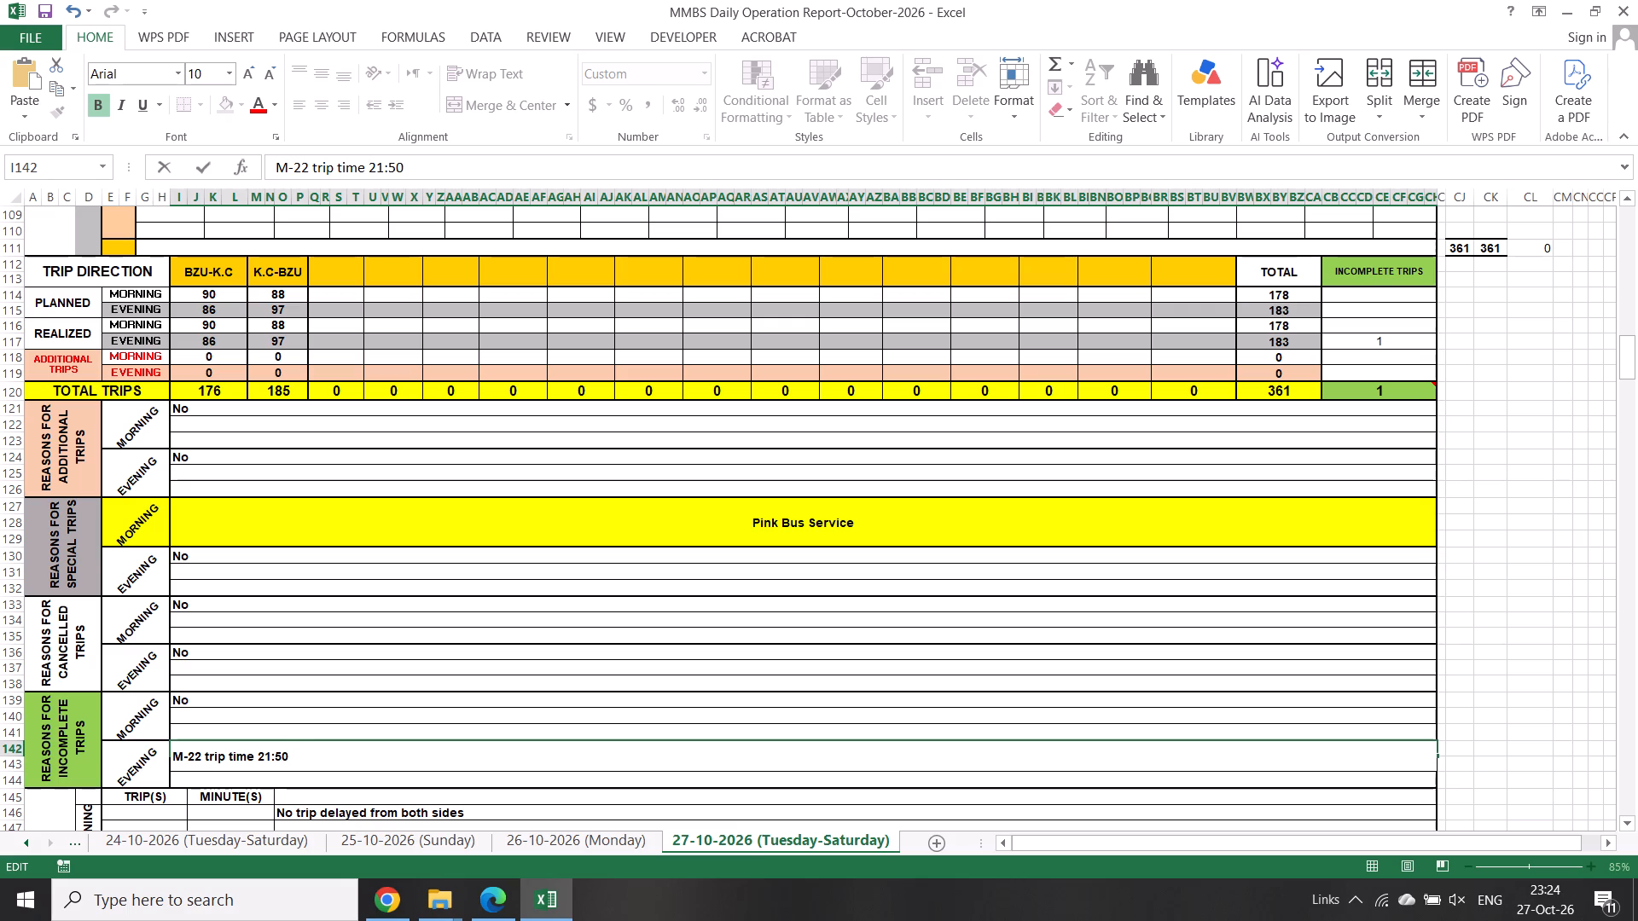
{"action": "left_click", "coordinate": [211, 748]}
{"action": "type", "text": "fw"}
{"action": "key", "text": "BackSpace"}
{"action": "key", "text": "BackSpace"}
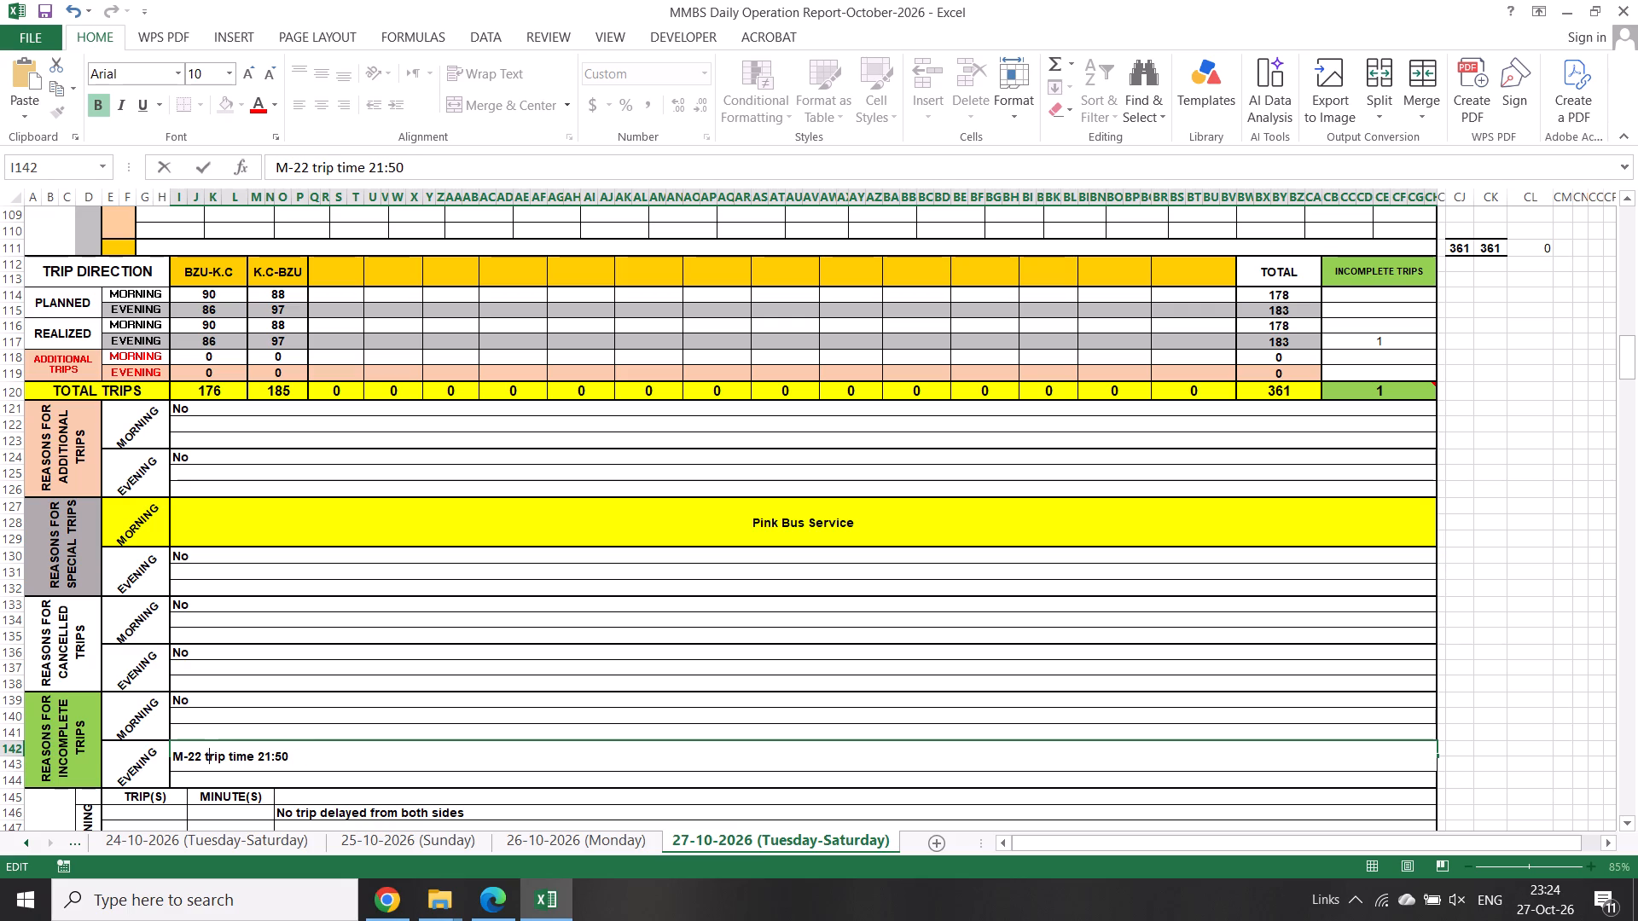
{"action": "key", "text": "ctrl+Right"}
{"action": "key", "text": "ctrl+Right"}
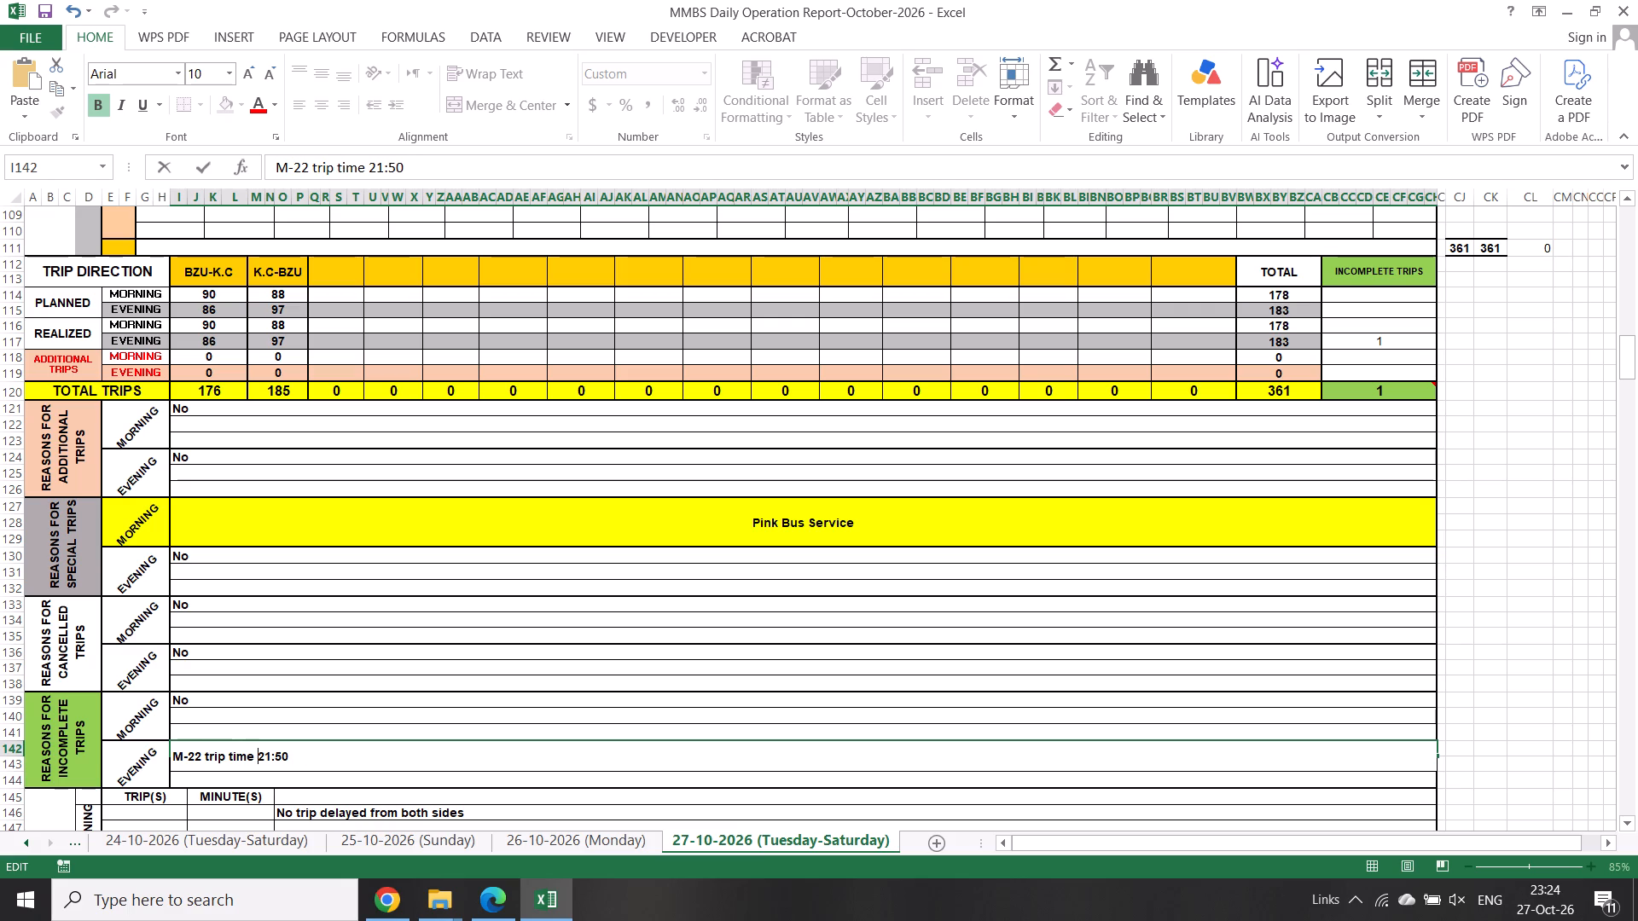
{"action": "key", "text": "ctrl+Right"}
{"action": "type", "text": "fwd dr"}
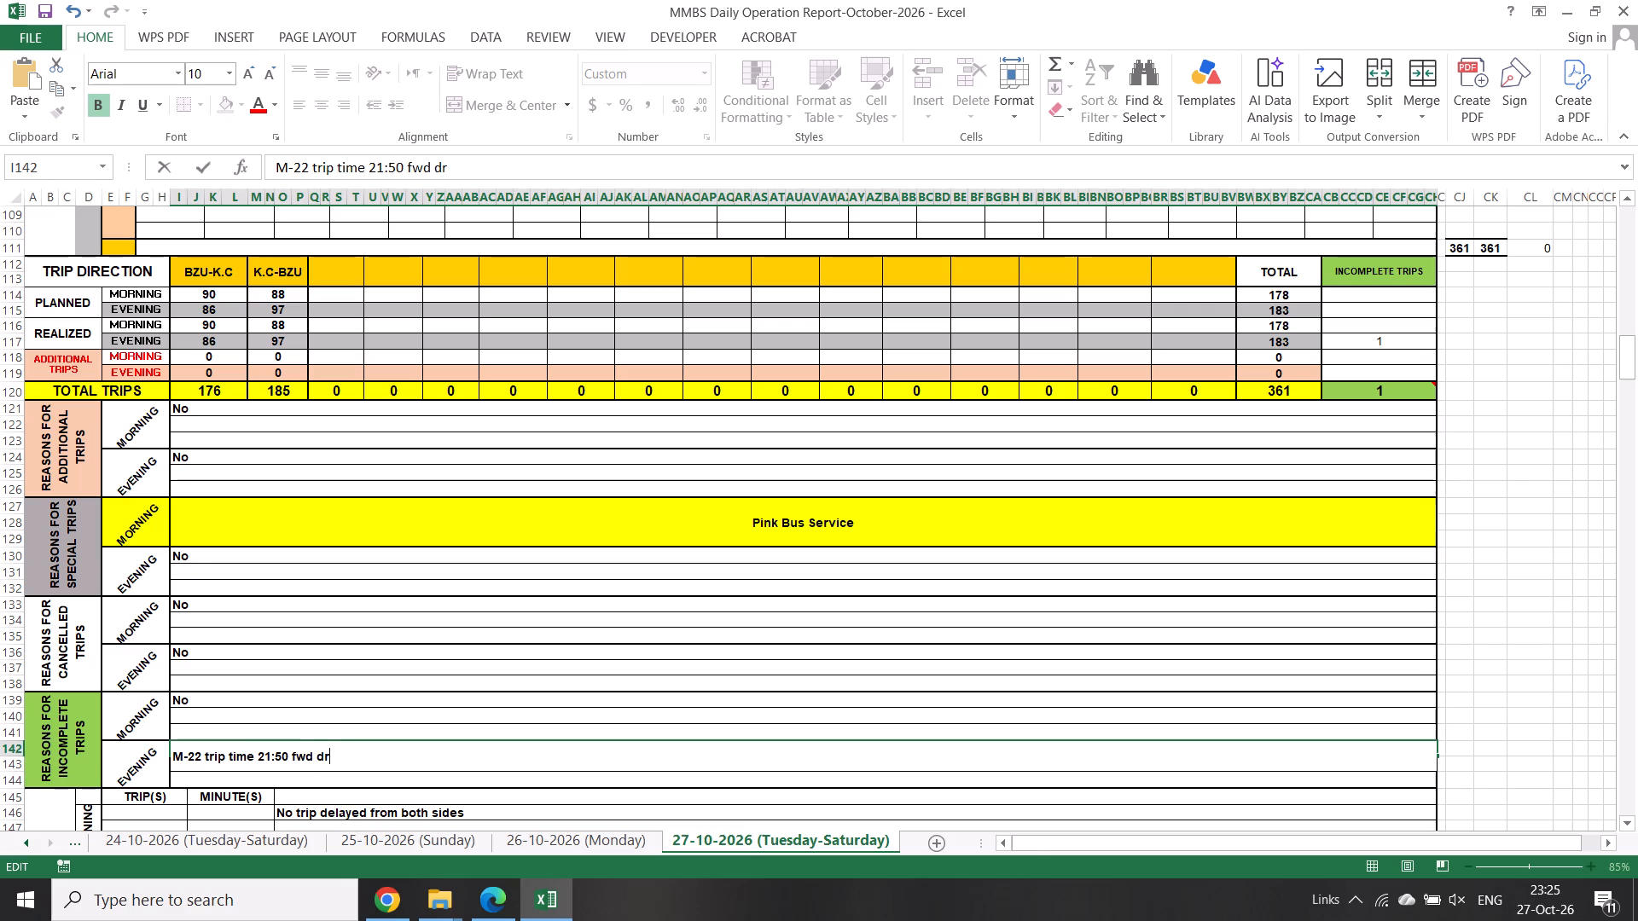
{"action": "key", "text": "BackSpace"}
{"action": "type", "text": "irection"}
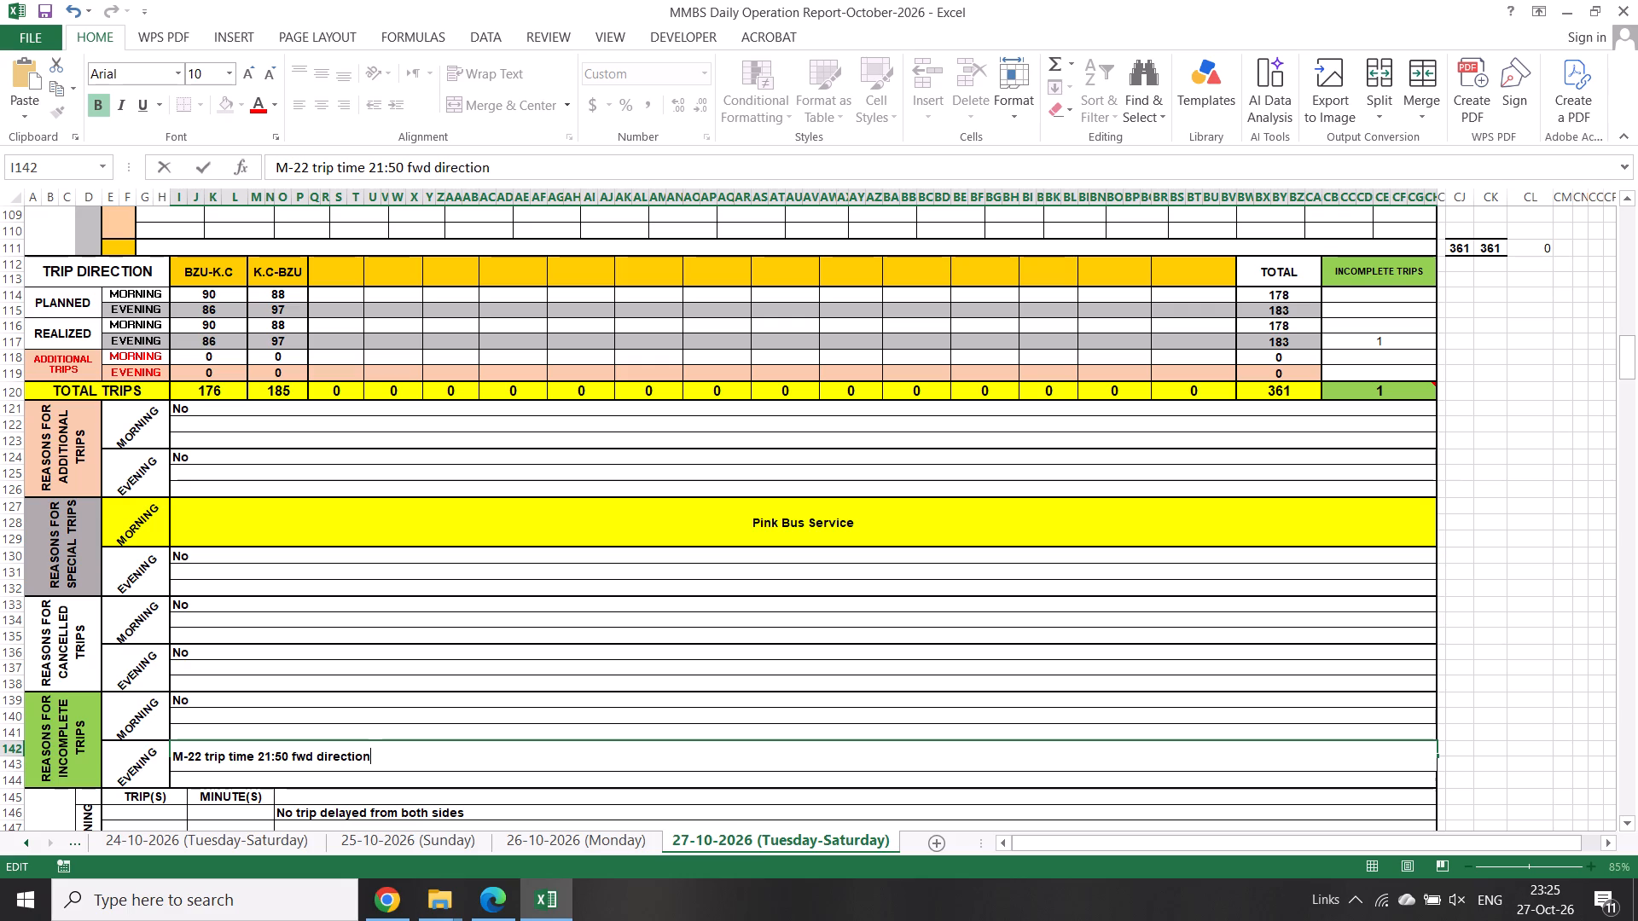
{"action": "key", "text": "space"}
{"action": "type", "text": "breakdown"}
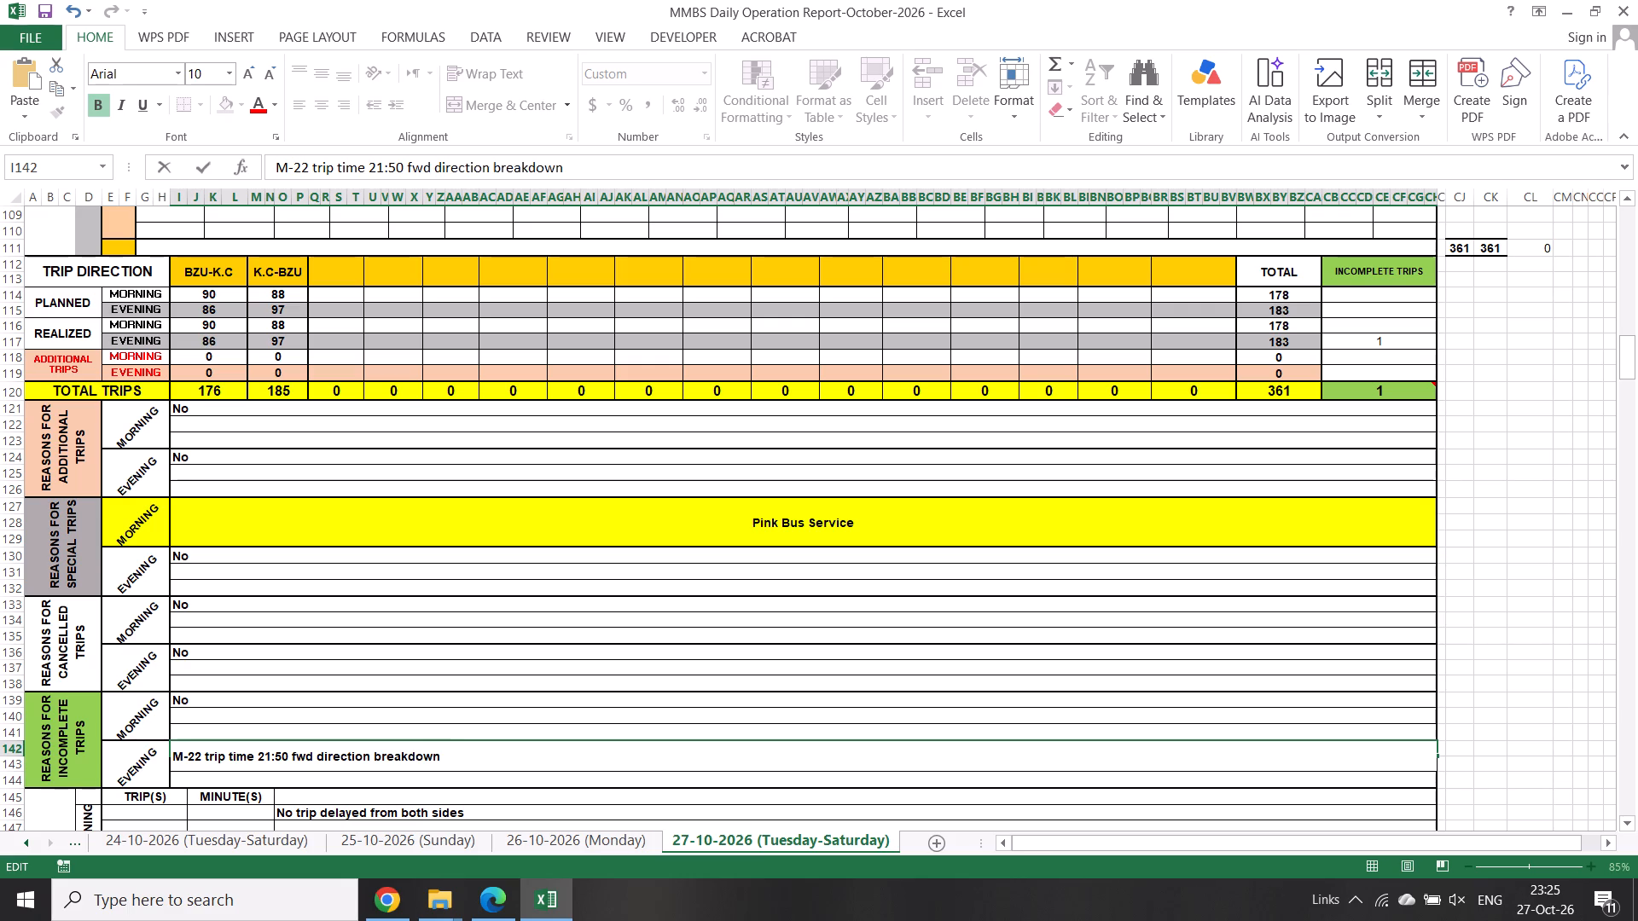
{"action": "key", "text": "space"}
{"action": "type", "text": "at M."}
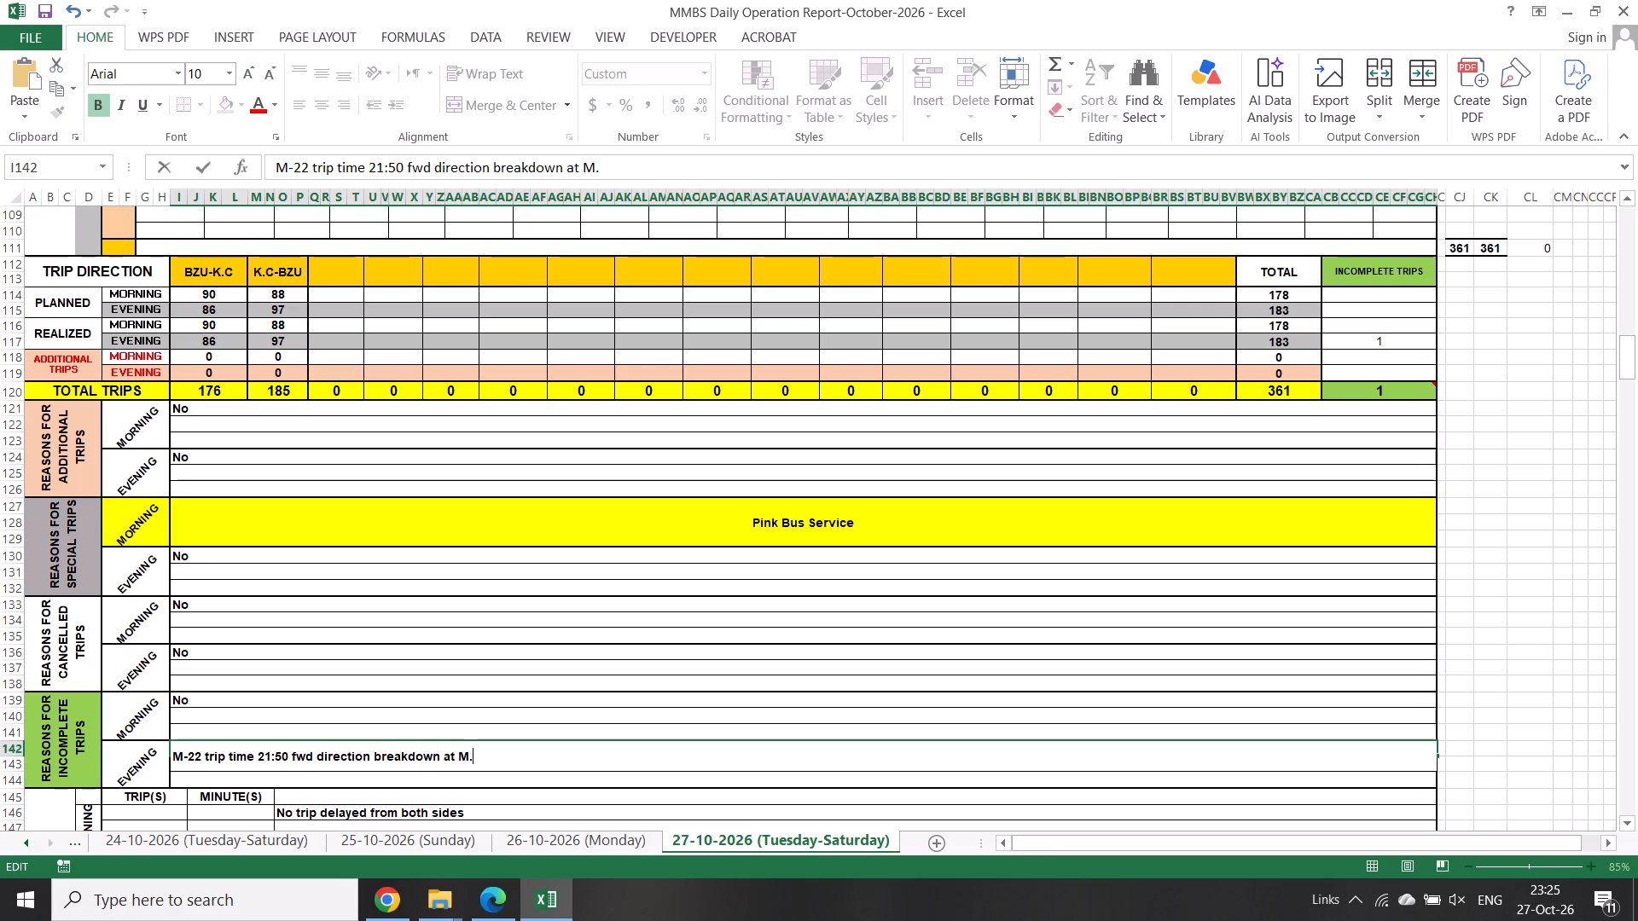
{"action": "key", "text": "BackSpace"}
{"action": "type", "text": "anzo"}
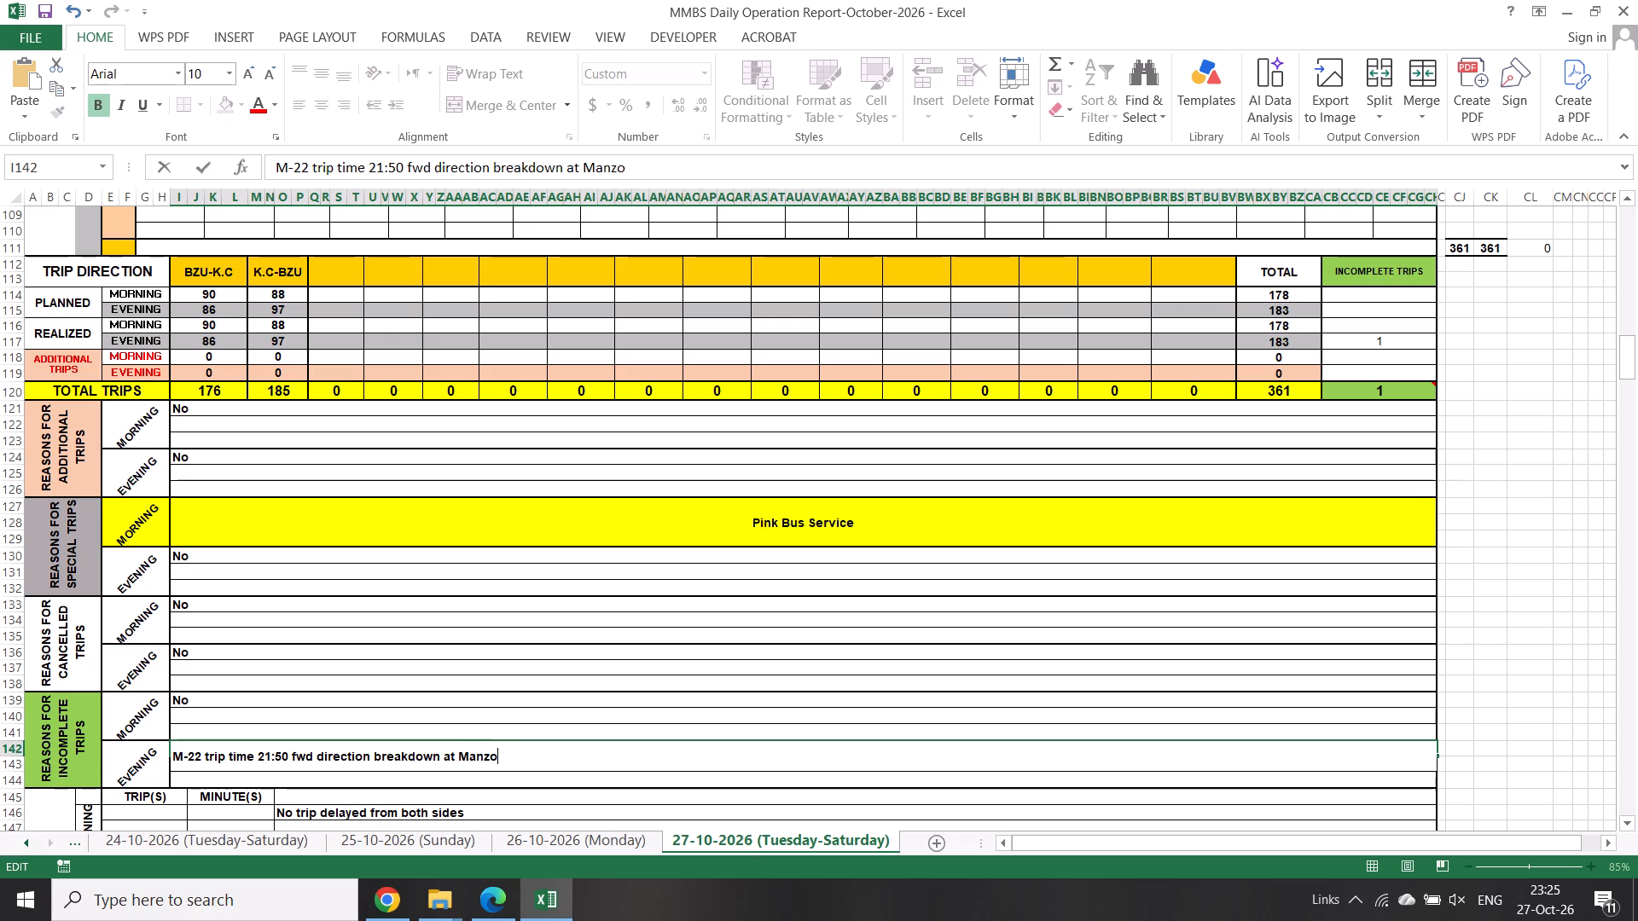
{"action": "type", "text": "rabad Sat"}
{"action": "key", "text": "BackSpace"}
{"action": "key", "text": "BackSpace"}
{"action": "type", "text": "ta"}
{"action": "type", "text": "tion"}
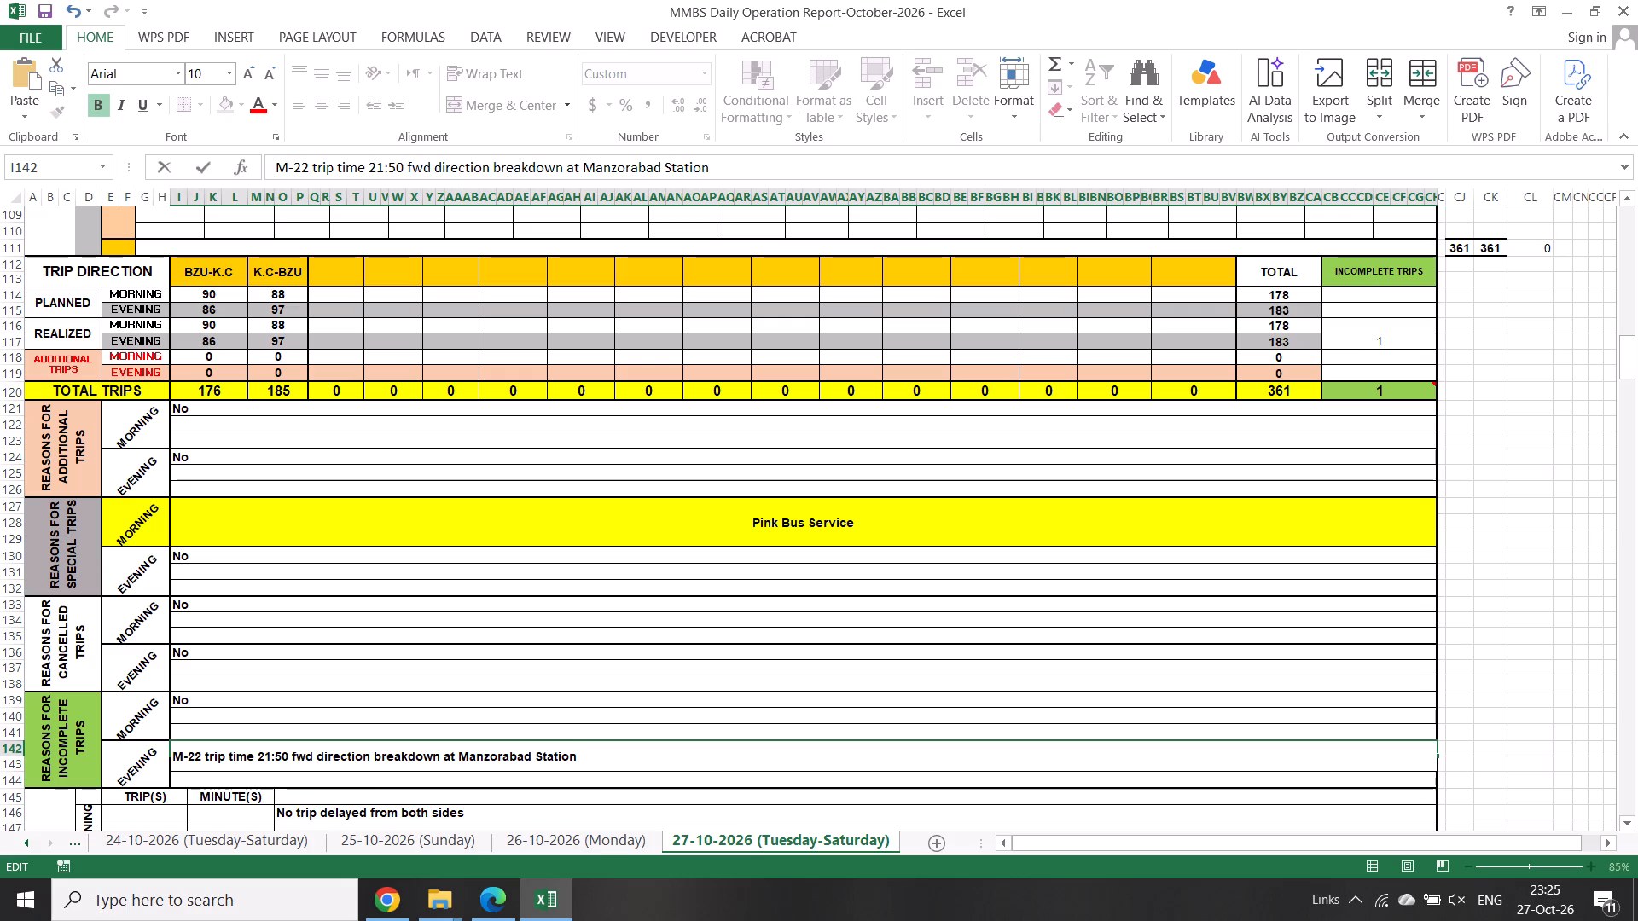
{"action": "key", "text": "period"}
{"action": "key", "text": "Return"}
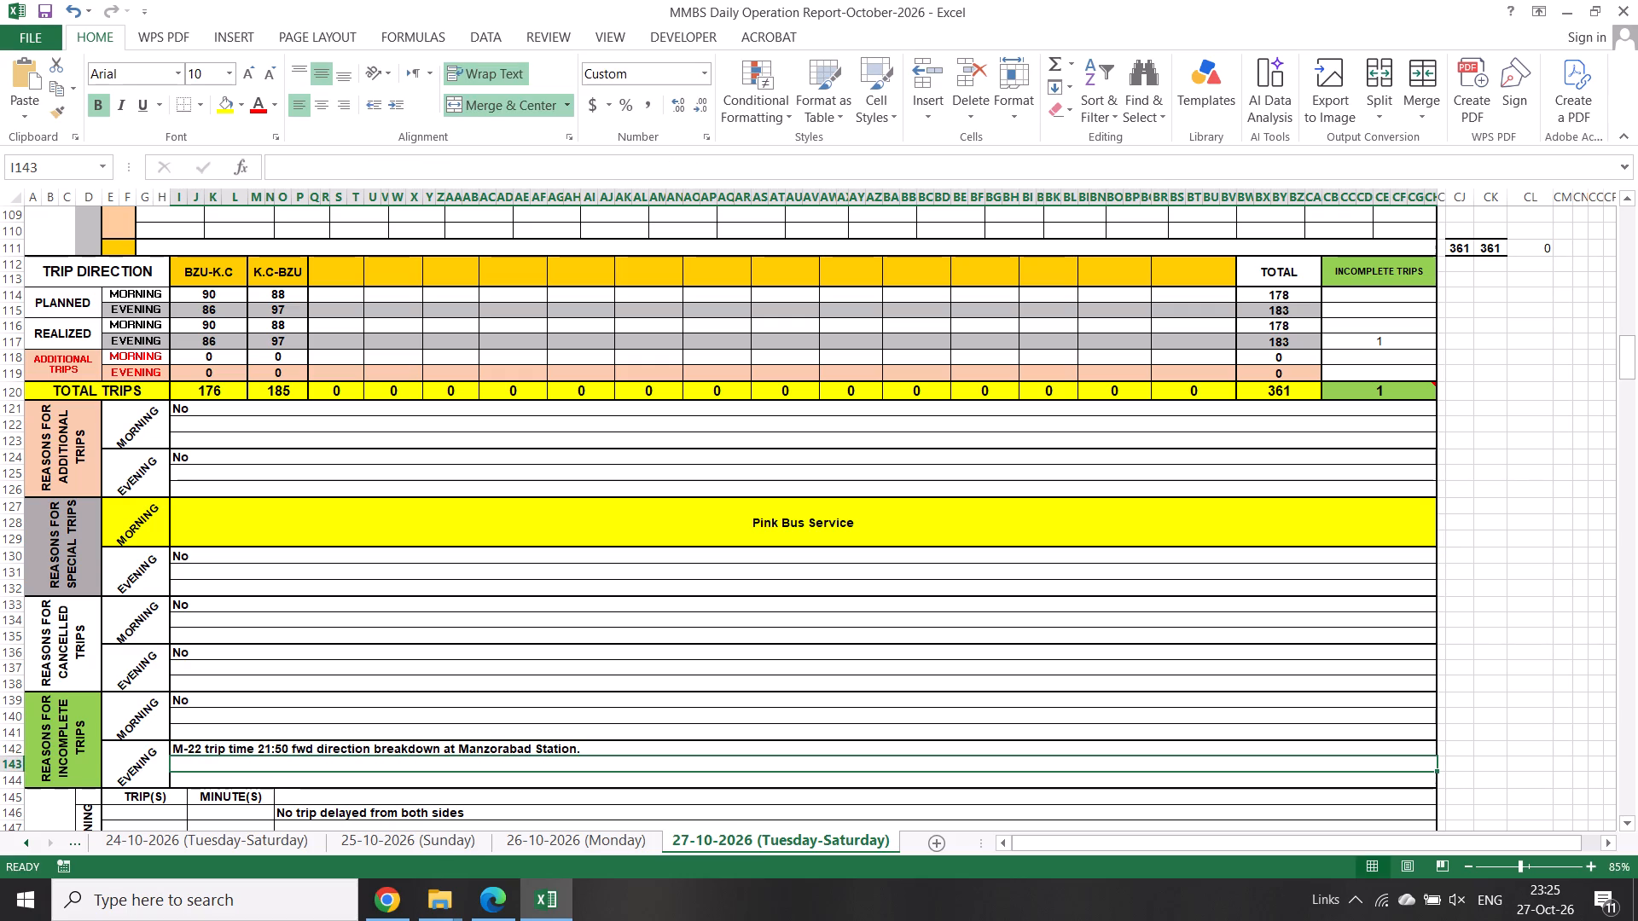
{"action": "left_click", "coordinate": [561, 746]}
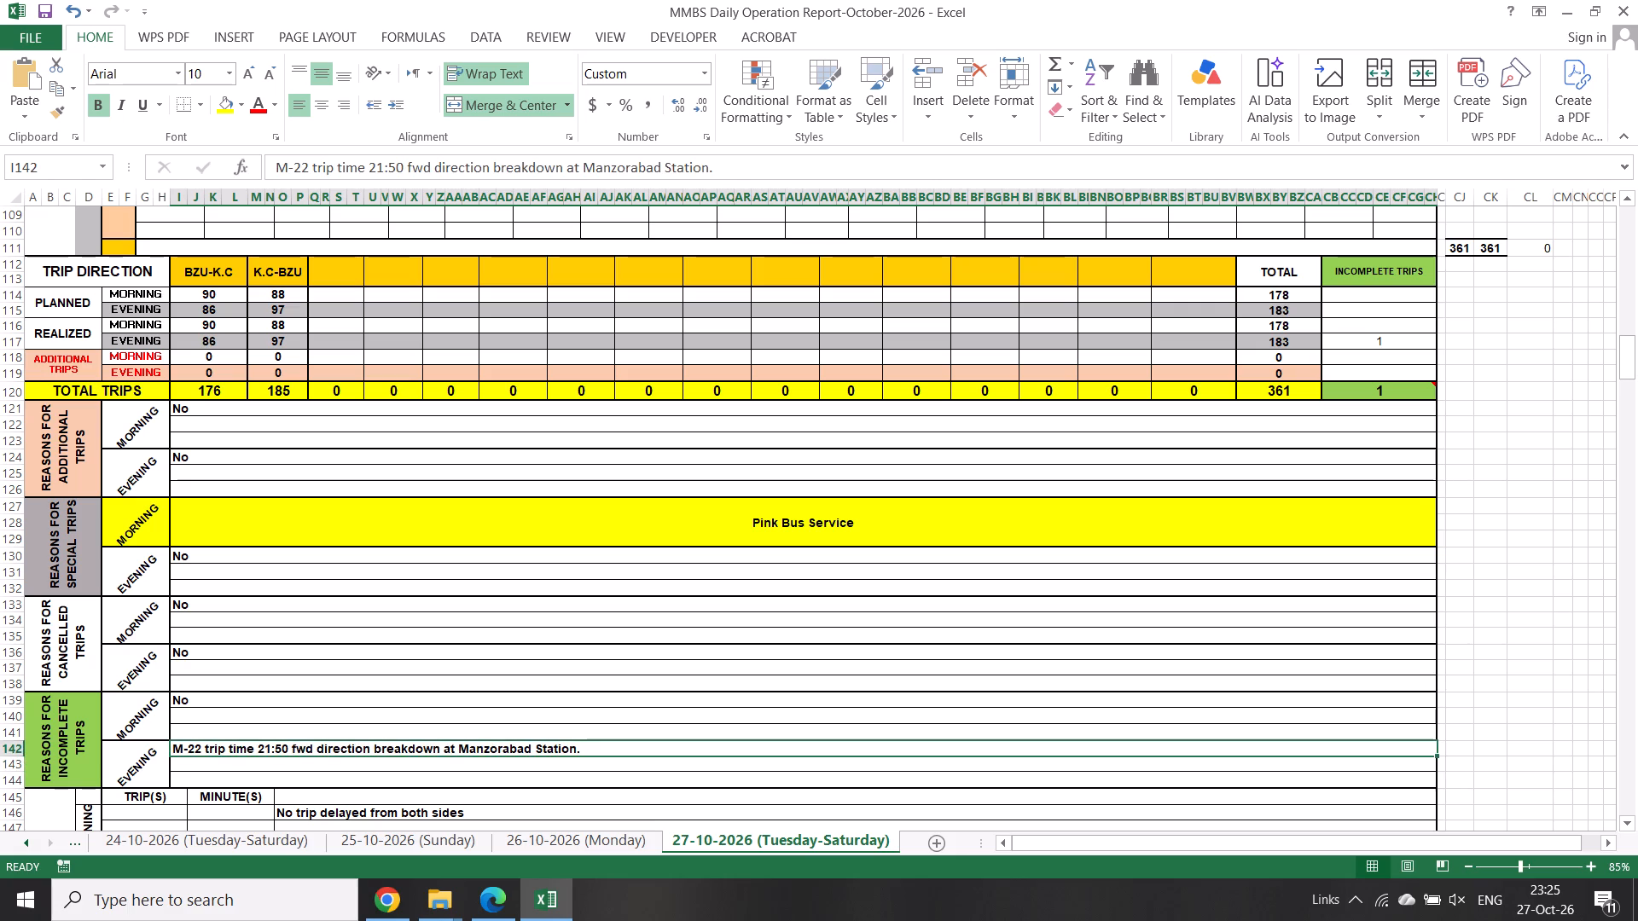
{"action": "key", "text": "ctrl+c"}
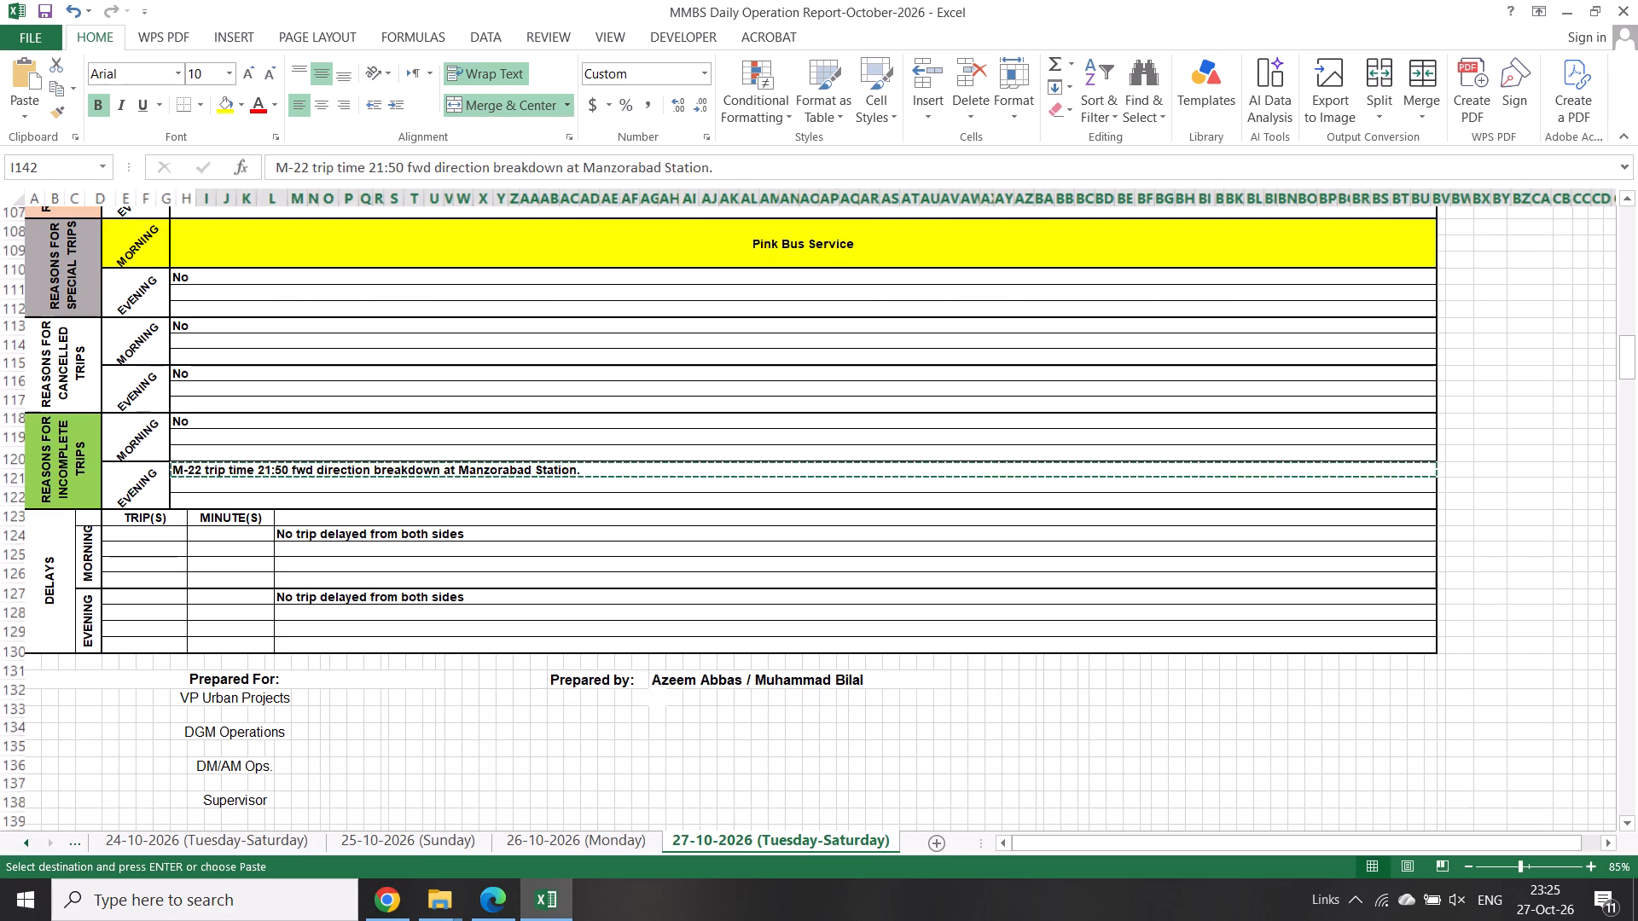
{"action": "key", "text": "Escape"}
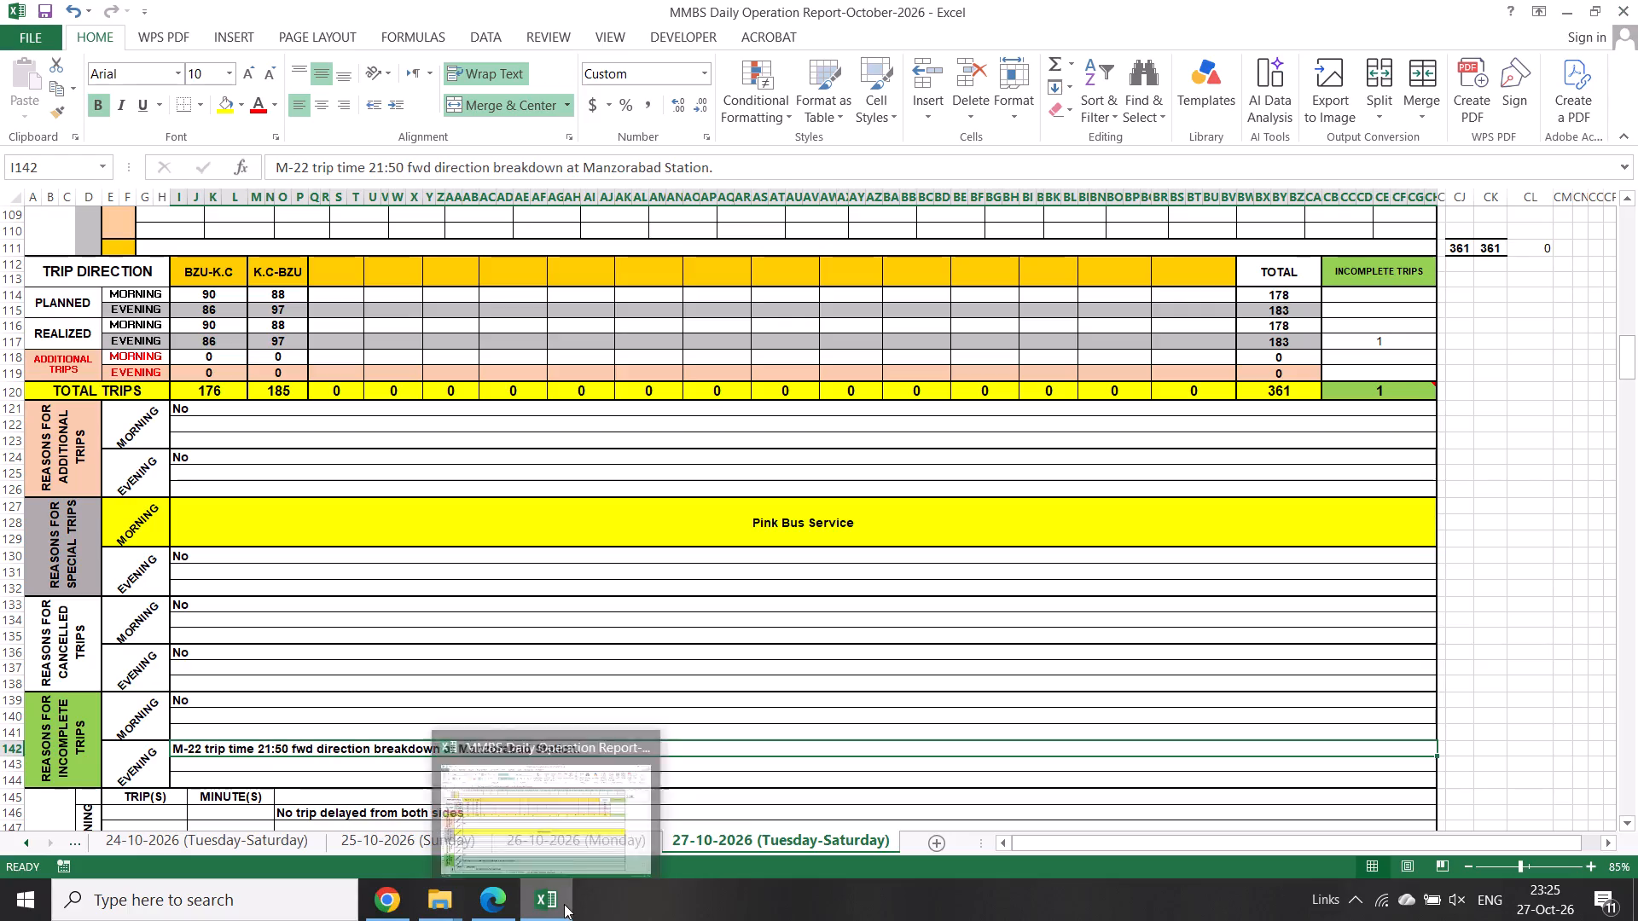
Create a blank workbook, copy the evening incomplete-trip reason into its cell A1, and return to the daily operation report.
{"action": "key", "text": "ctrl+n"}
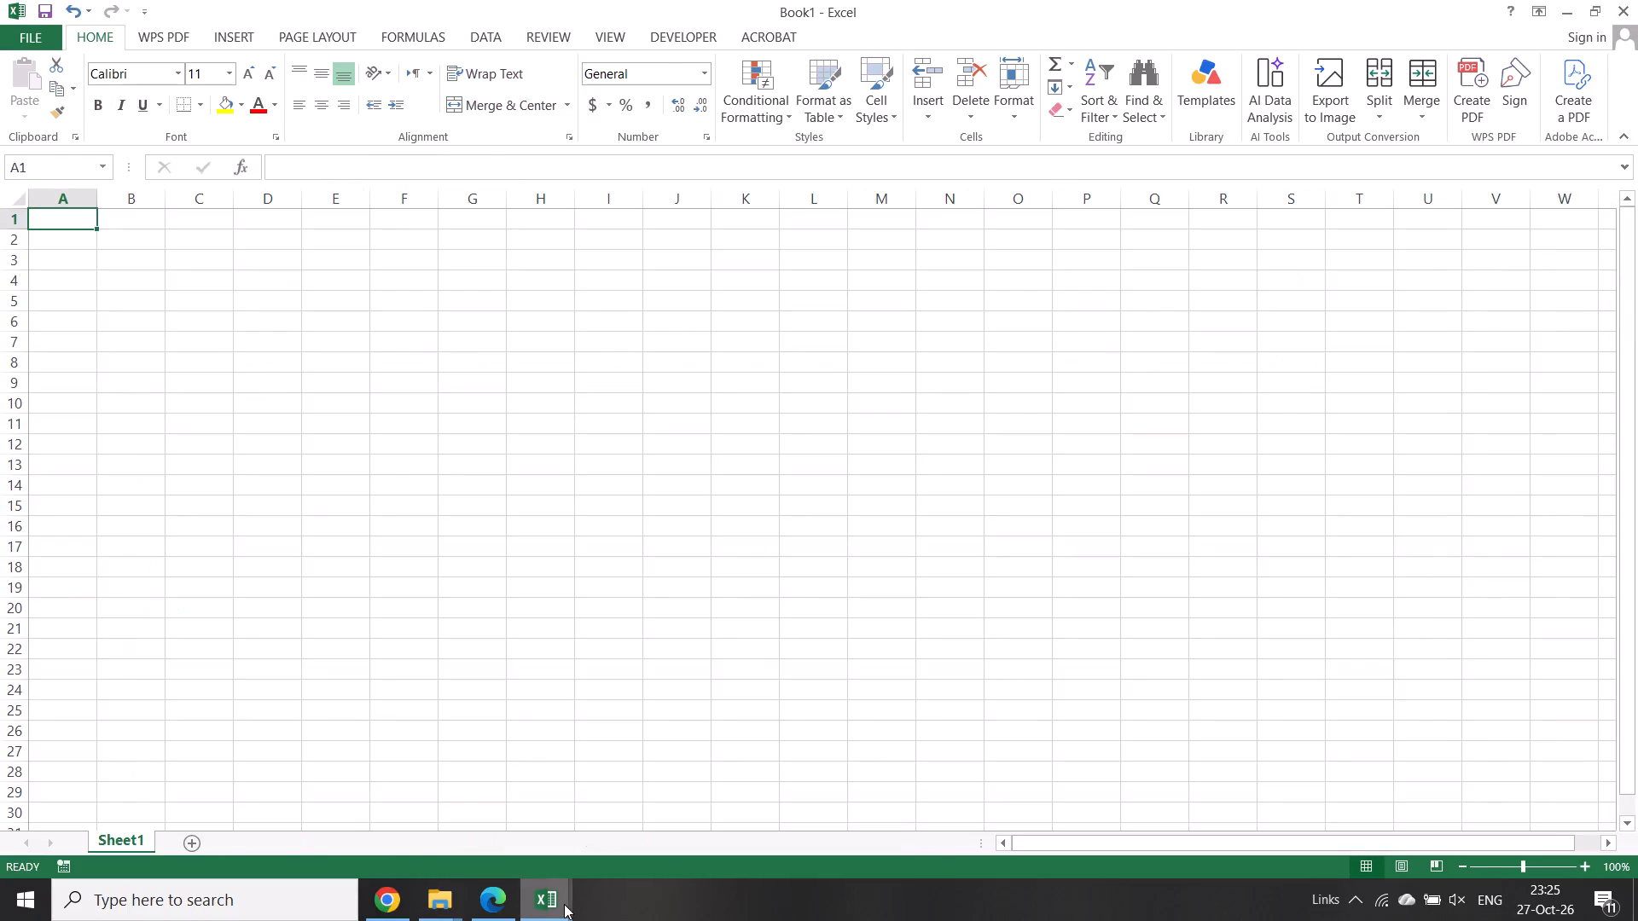
{"action": "key", "text": "alt+Tab"}
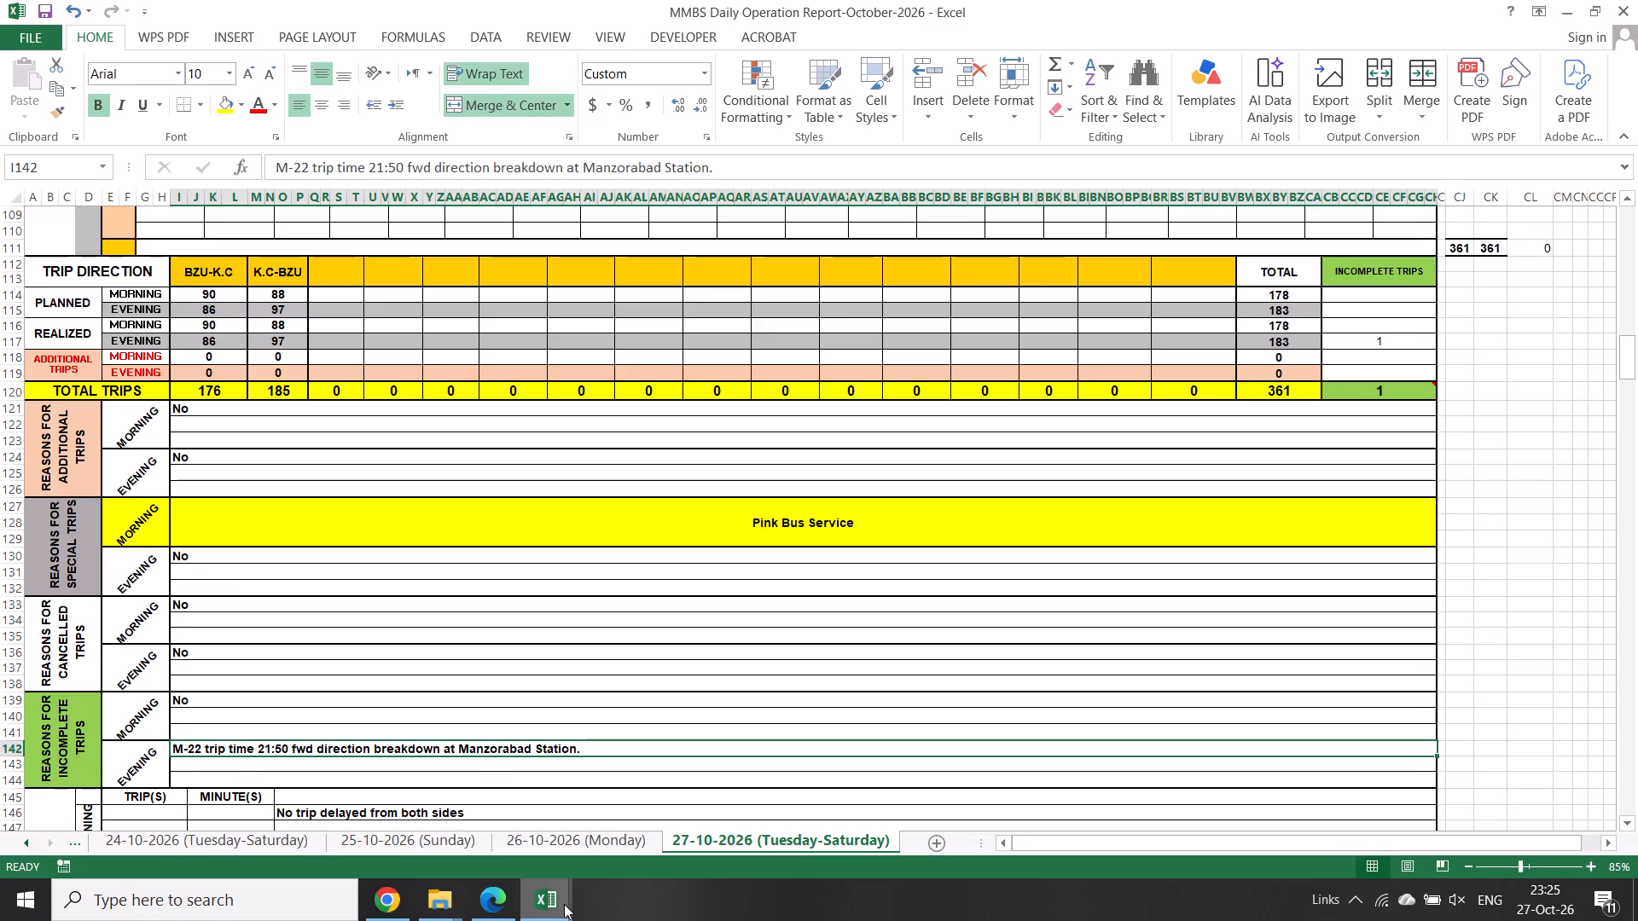
{"action": "key", "text": "alt+Tab"}
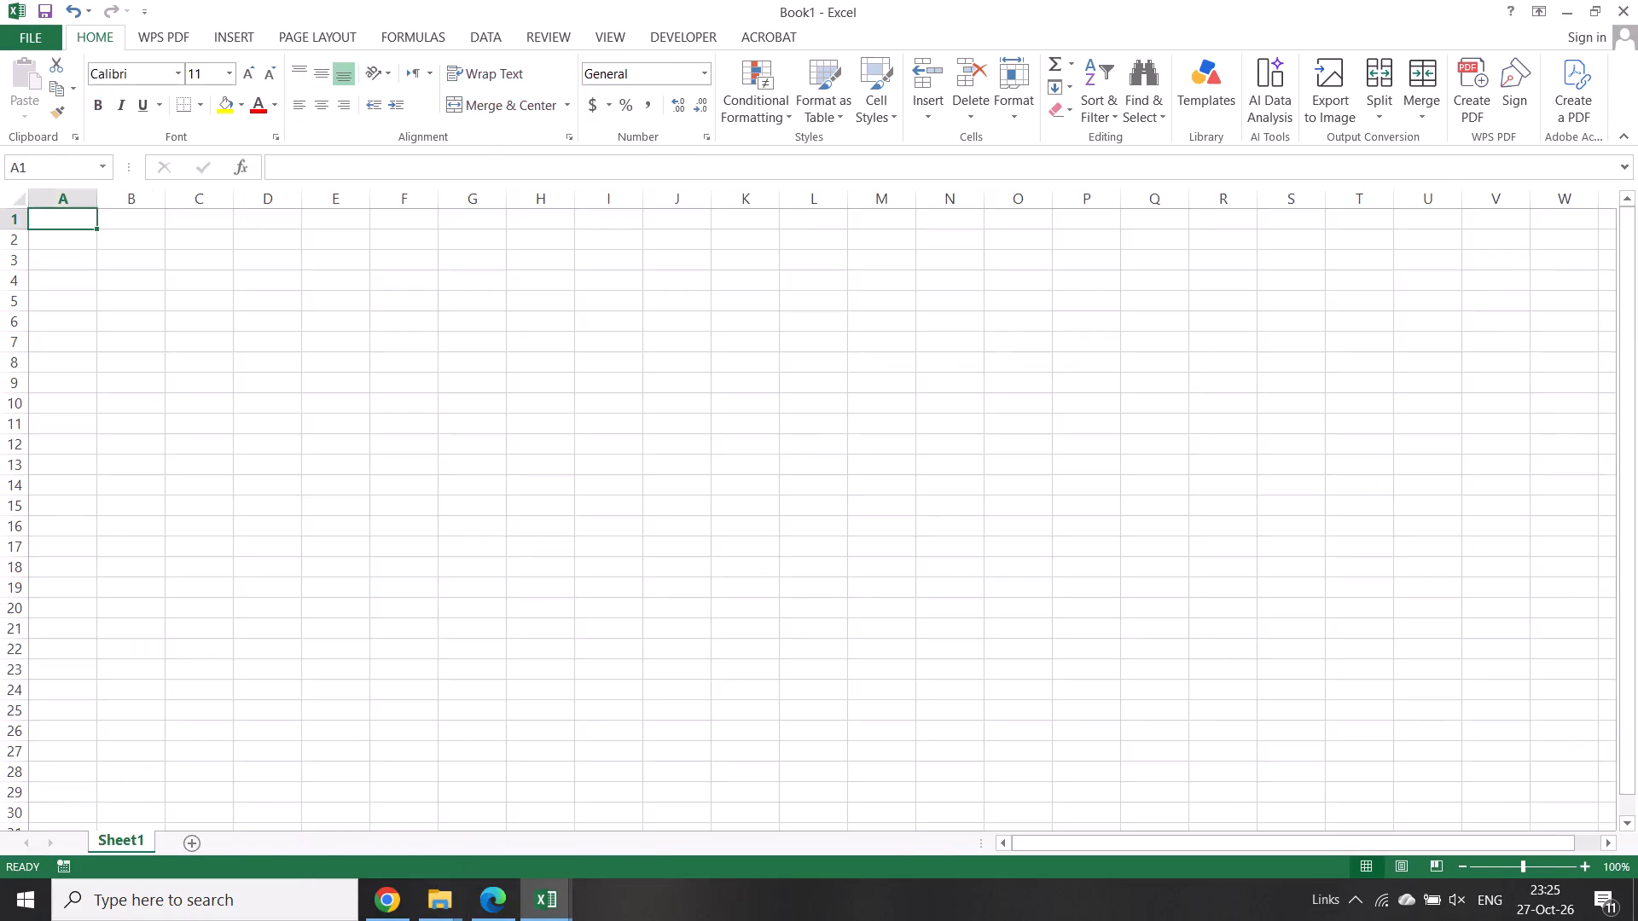
{"action": "key", "text": "alt+Tab"}
{"action": "left_click", "coordinate": [334, 752]}
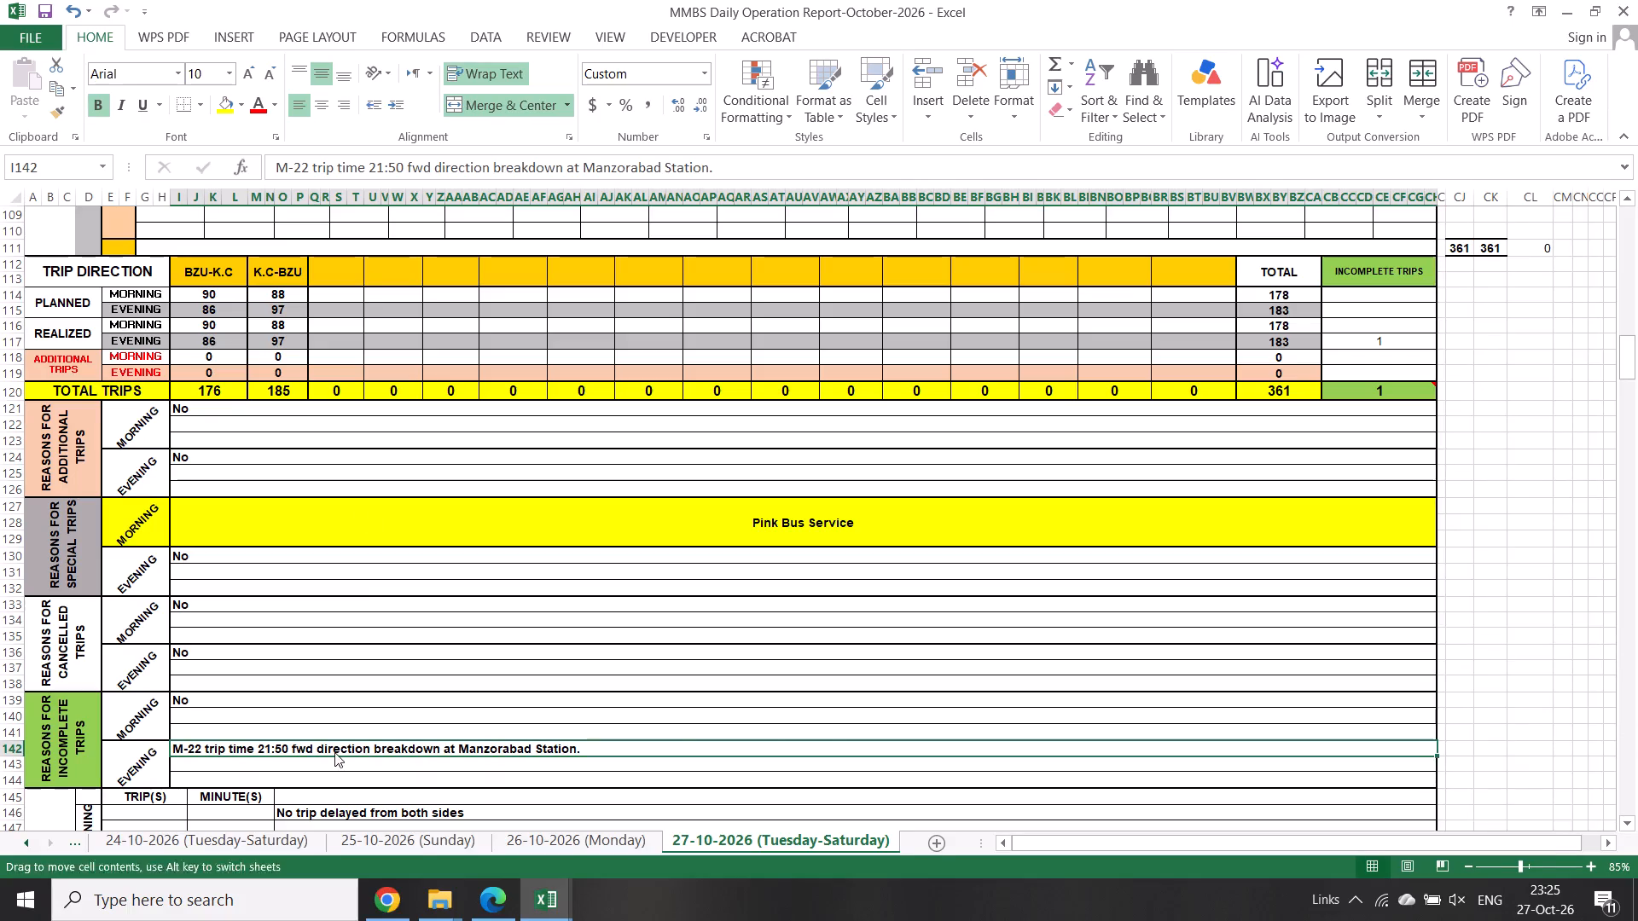
{"action": "key", "text": "ctrl+c"}
{"action": "key", "text": "alt+Tab"}
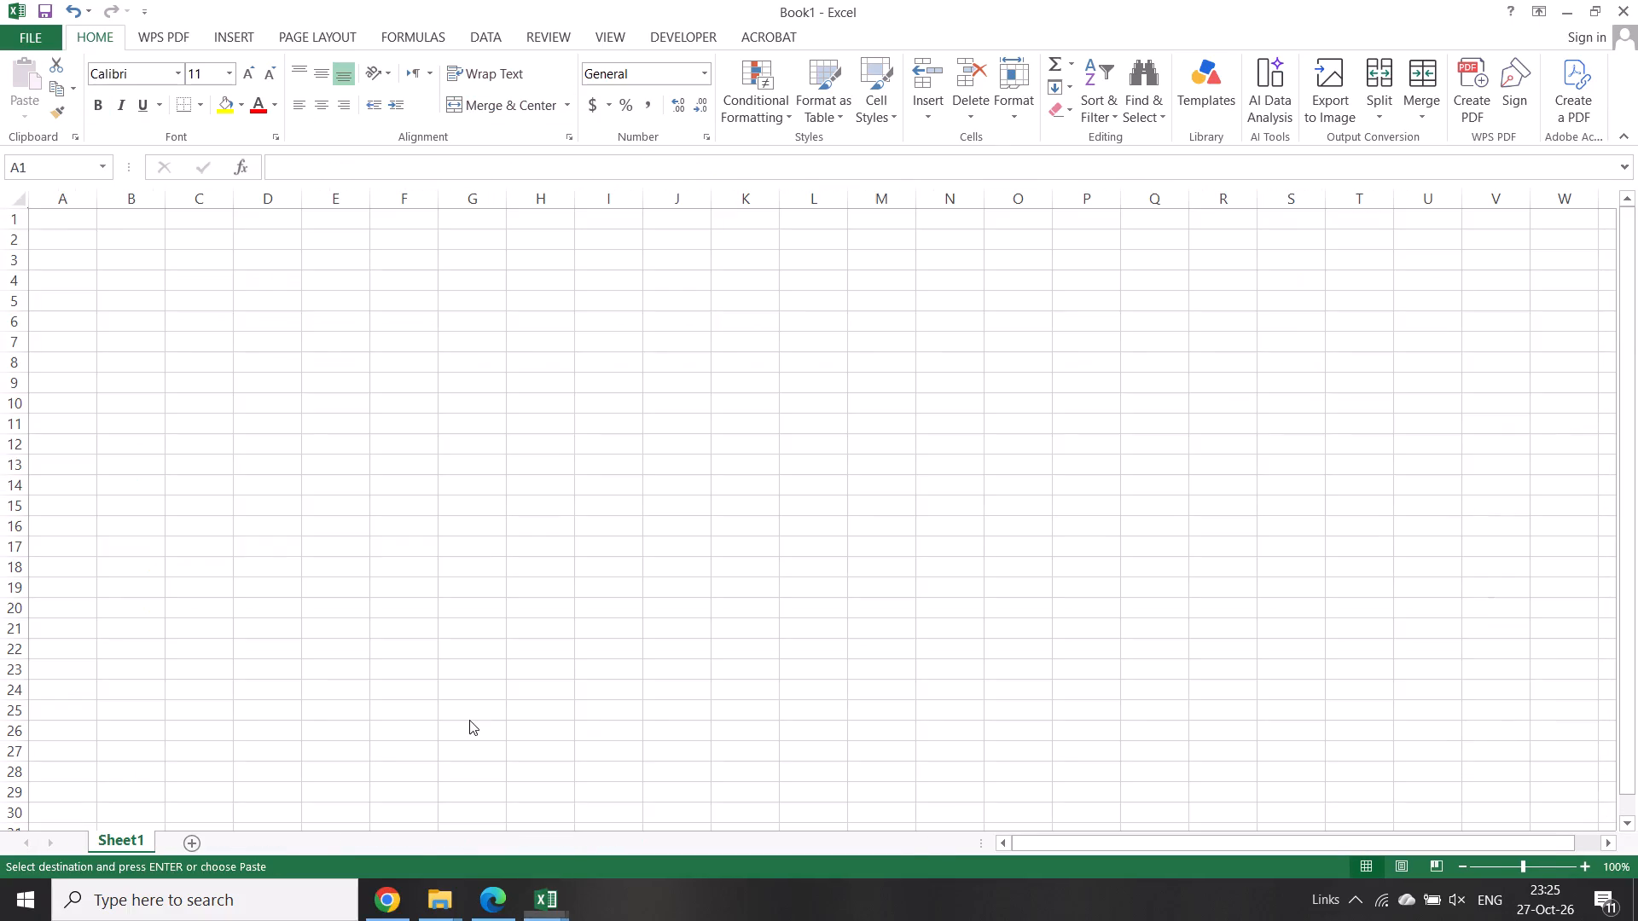
{"action": "key", "text": "ctrl+v"}
{"action": "key", "text": "alt+Tab"}
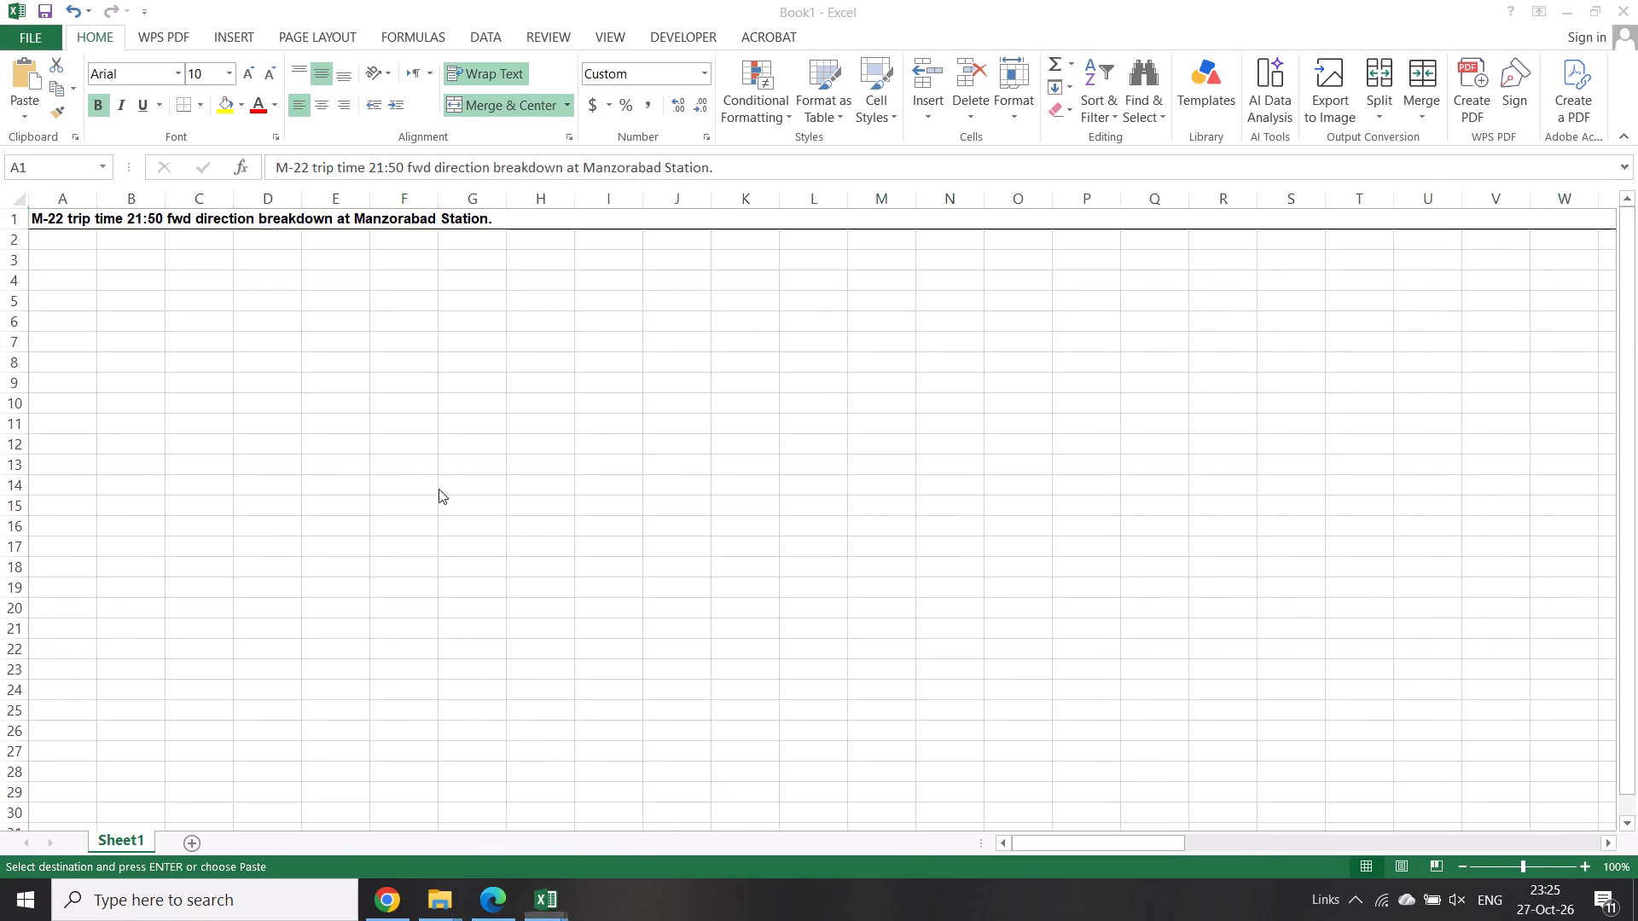
{"action": "key", "text": "Escape"}
Insert a comment on the 21:50:00 trip in the Realized Evening BZU-K.C block and clear its default author name.
{"action": "scroll", "coordinate": [992, 679], "scroll_direction": "up", "scroll_amount": 2}
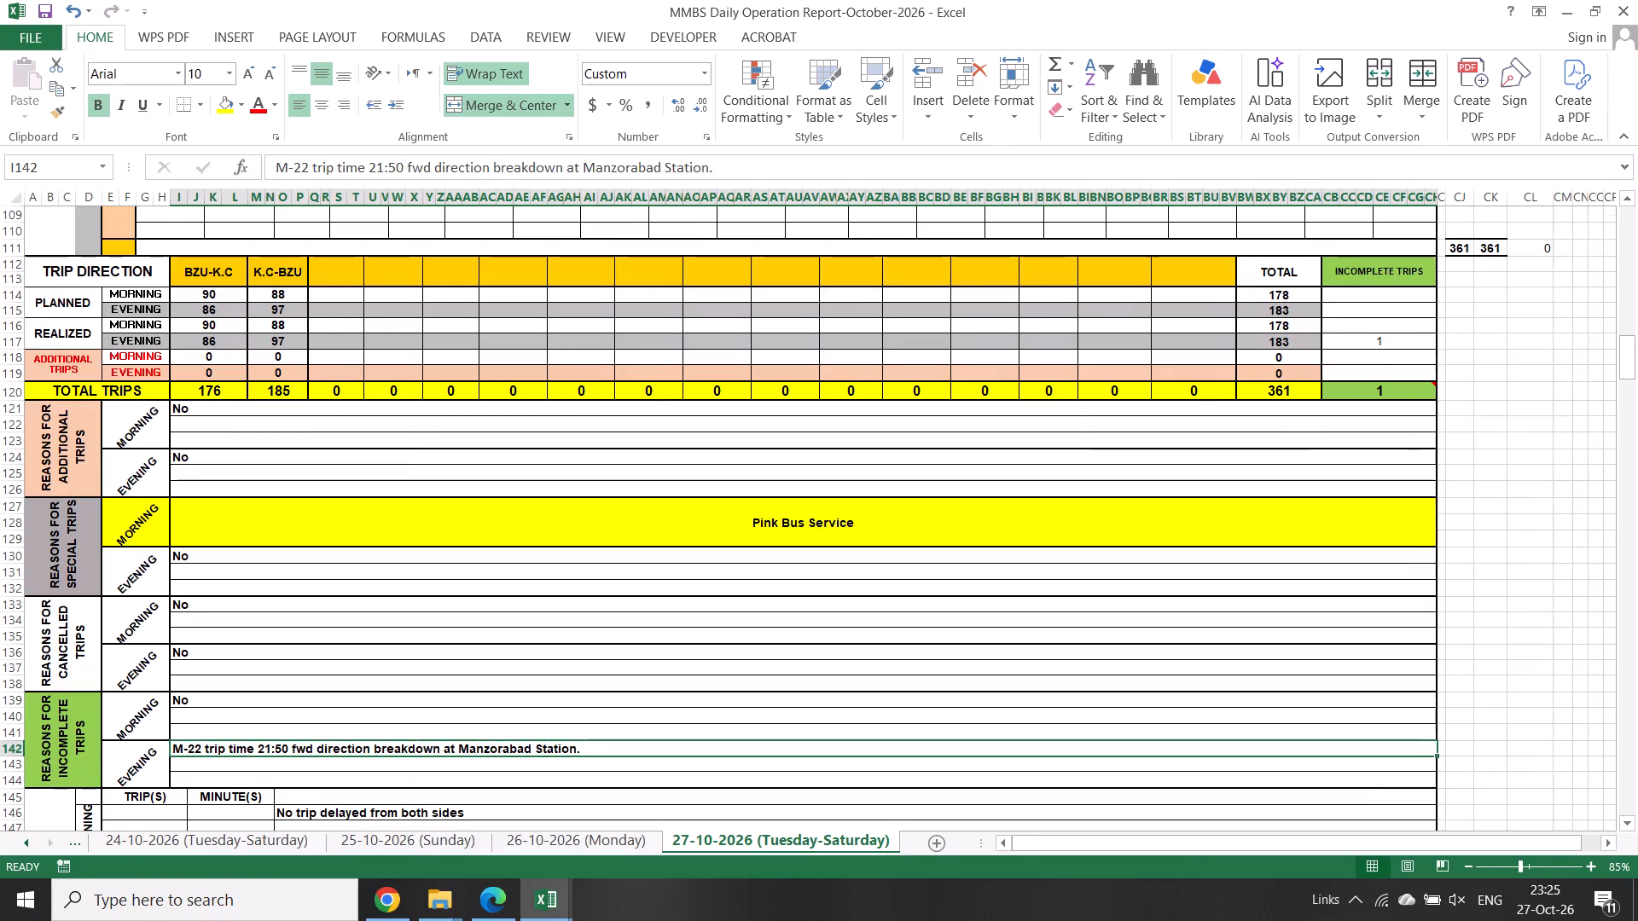
{"action": "scroll", "coordinate": [992, 679], "scroll_direction": "up", "scroll_amount": 5}
{"action": "scroll", "coordinate": [992, 679], "scroll_direction": "down", "scroll_amount": 14}
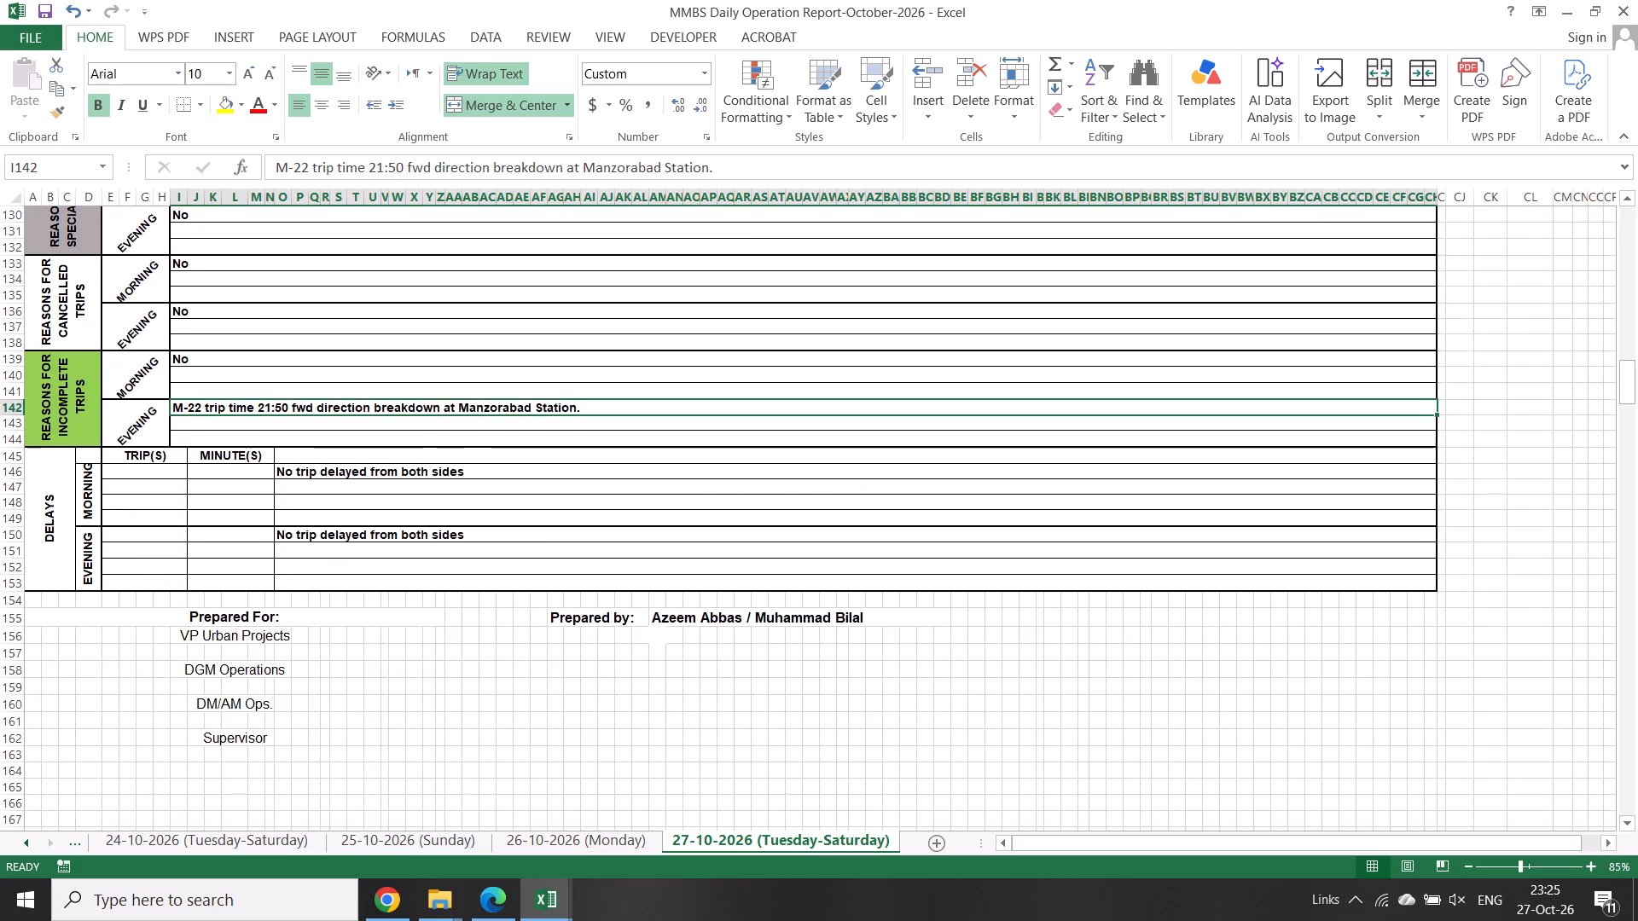
{"action": "scroll", "coordinate": [989, 666], "scroll_direction": "up", "scroll_amount": 11}
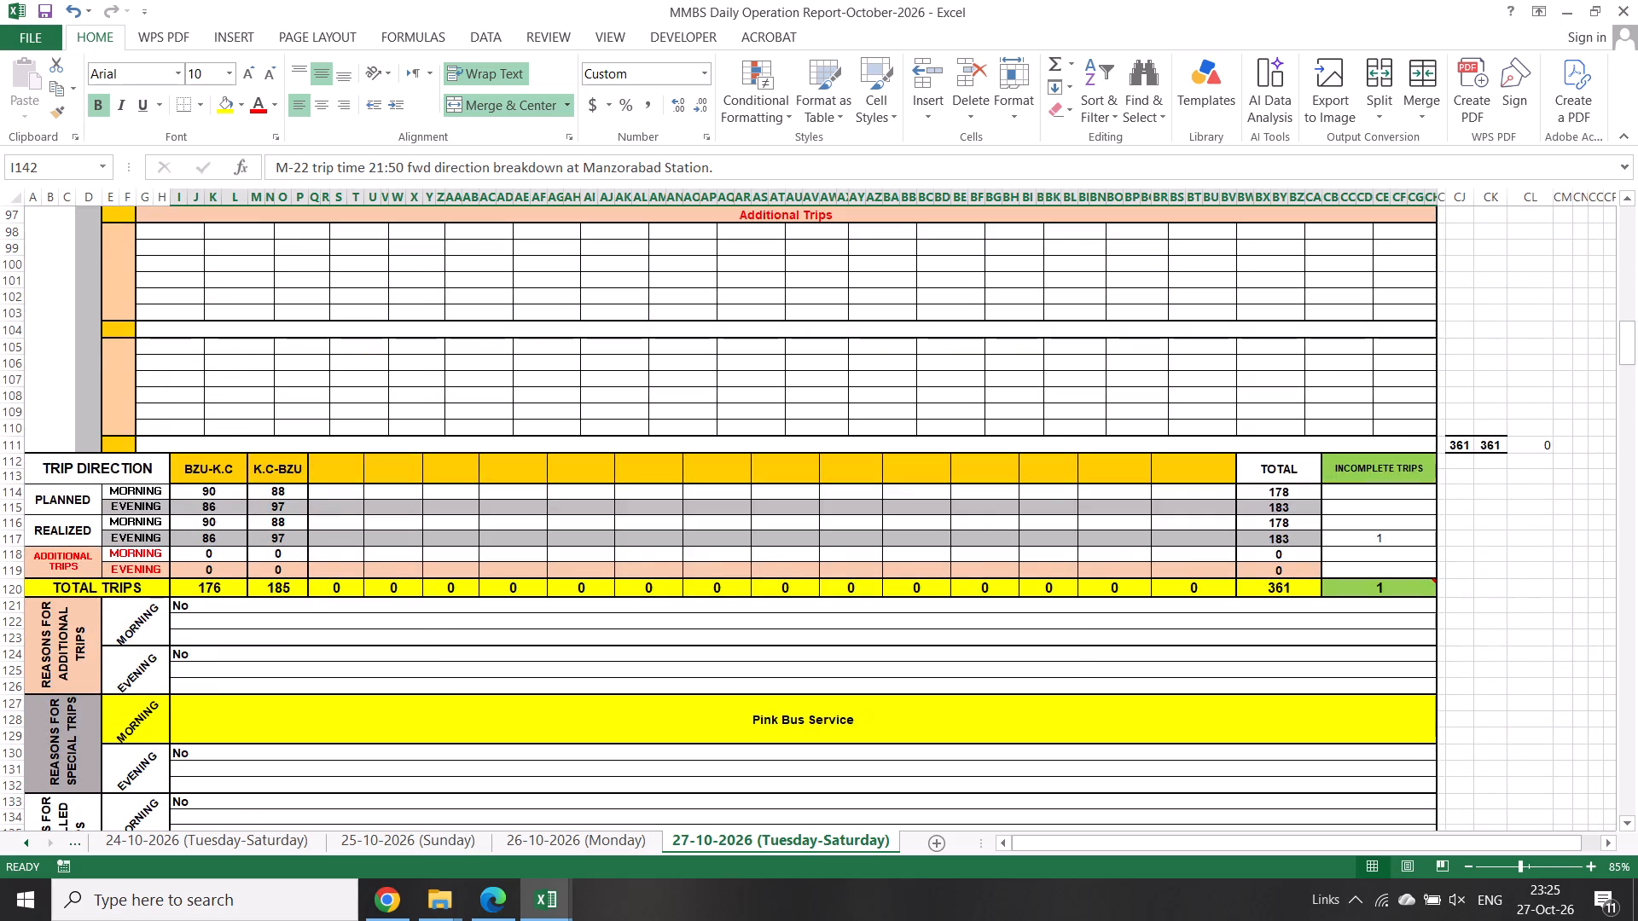
{"action": "scroll", "coordinate": [989, 666], "scroll_direction": "up", "scroll_amount": 11}
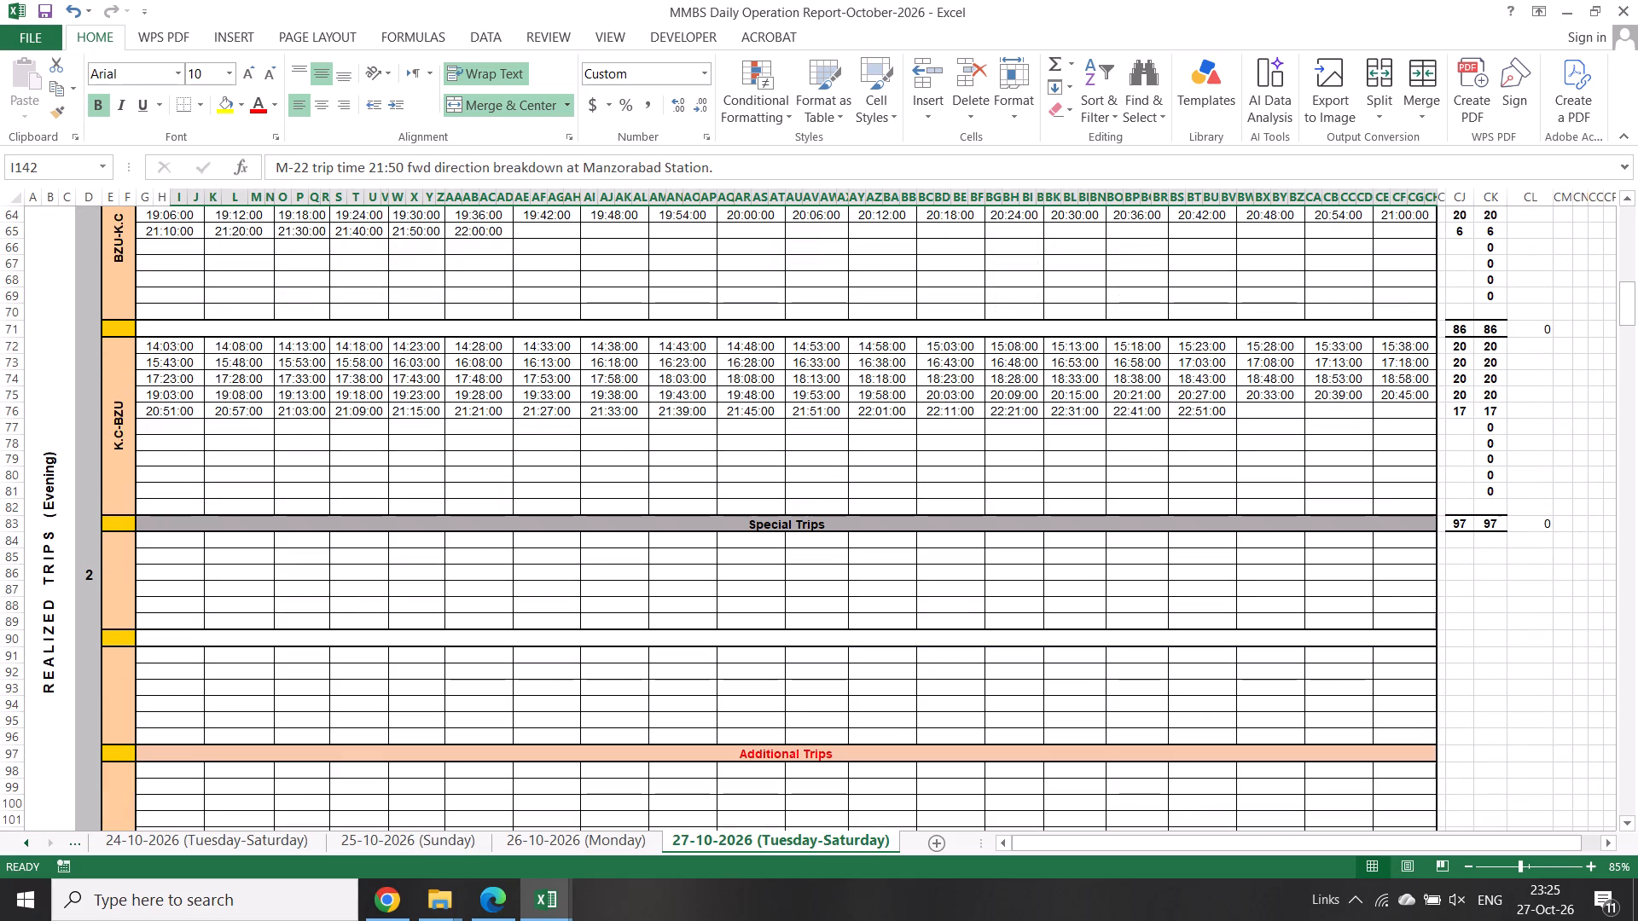
{"action": "scroll", "coordinate": [717, 415], "scroll_direction": "up", "scroll_amount": 2}
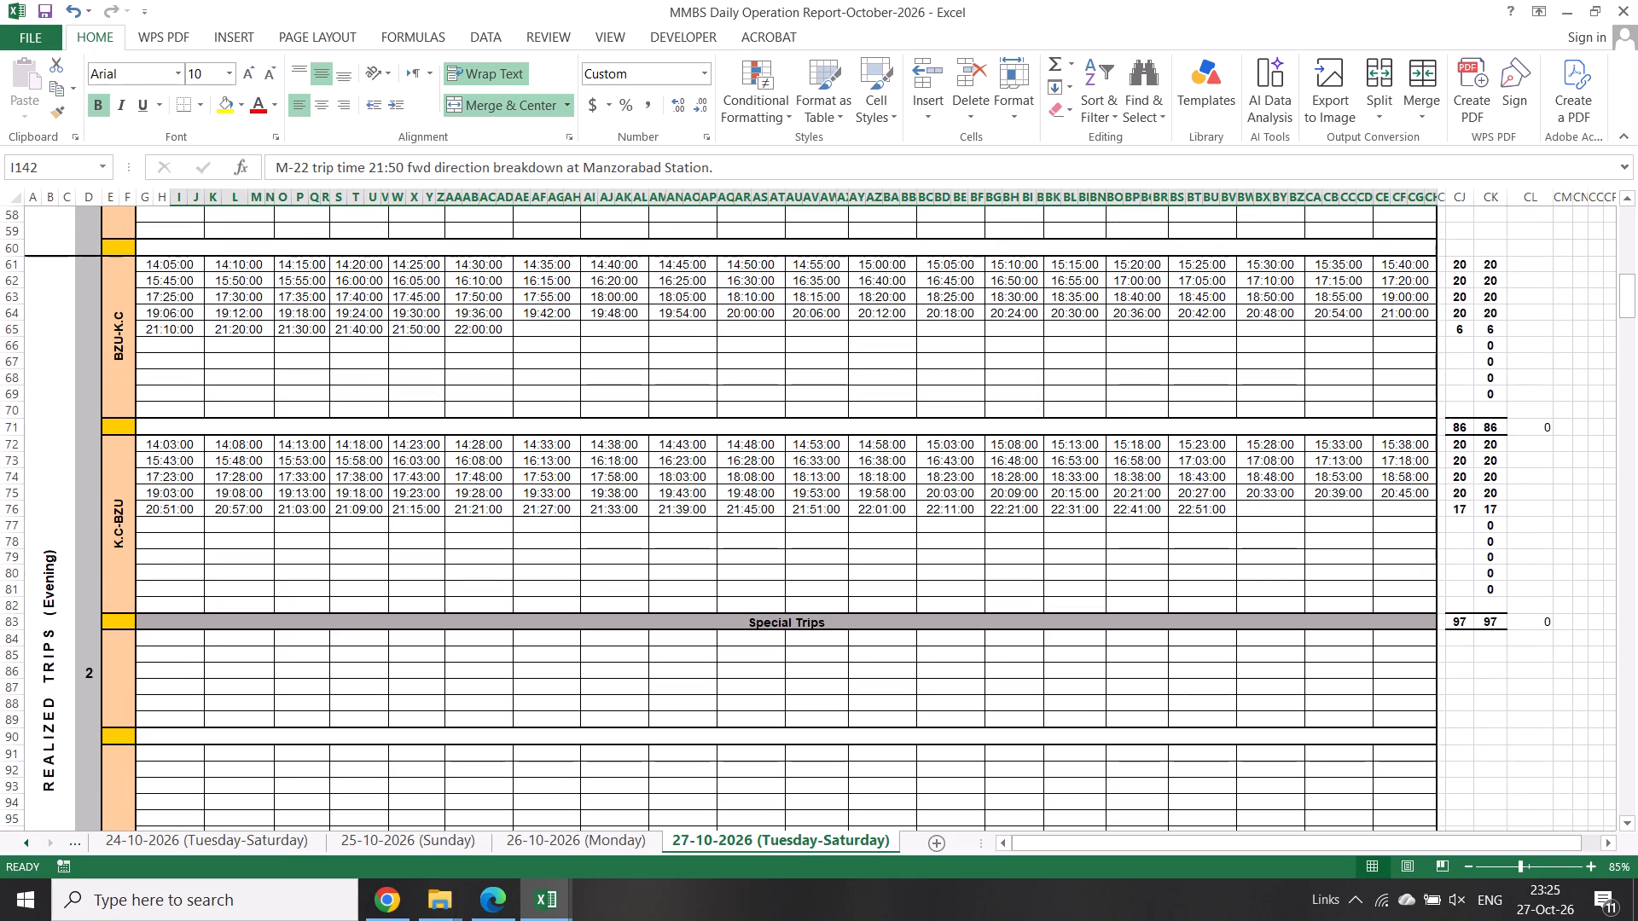
{"action": "left_click", "coordinate": [415, 324]}
{"action": "right_click", "coordinate": [415, 324]}
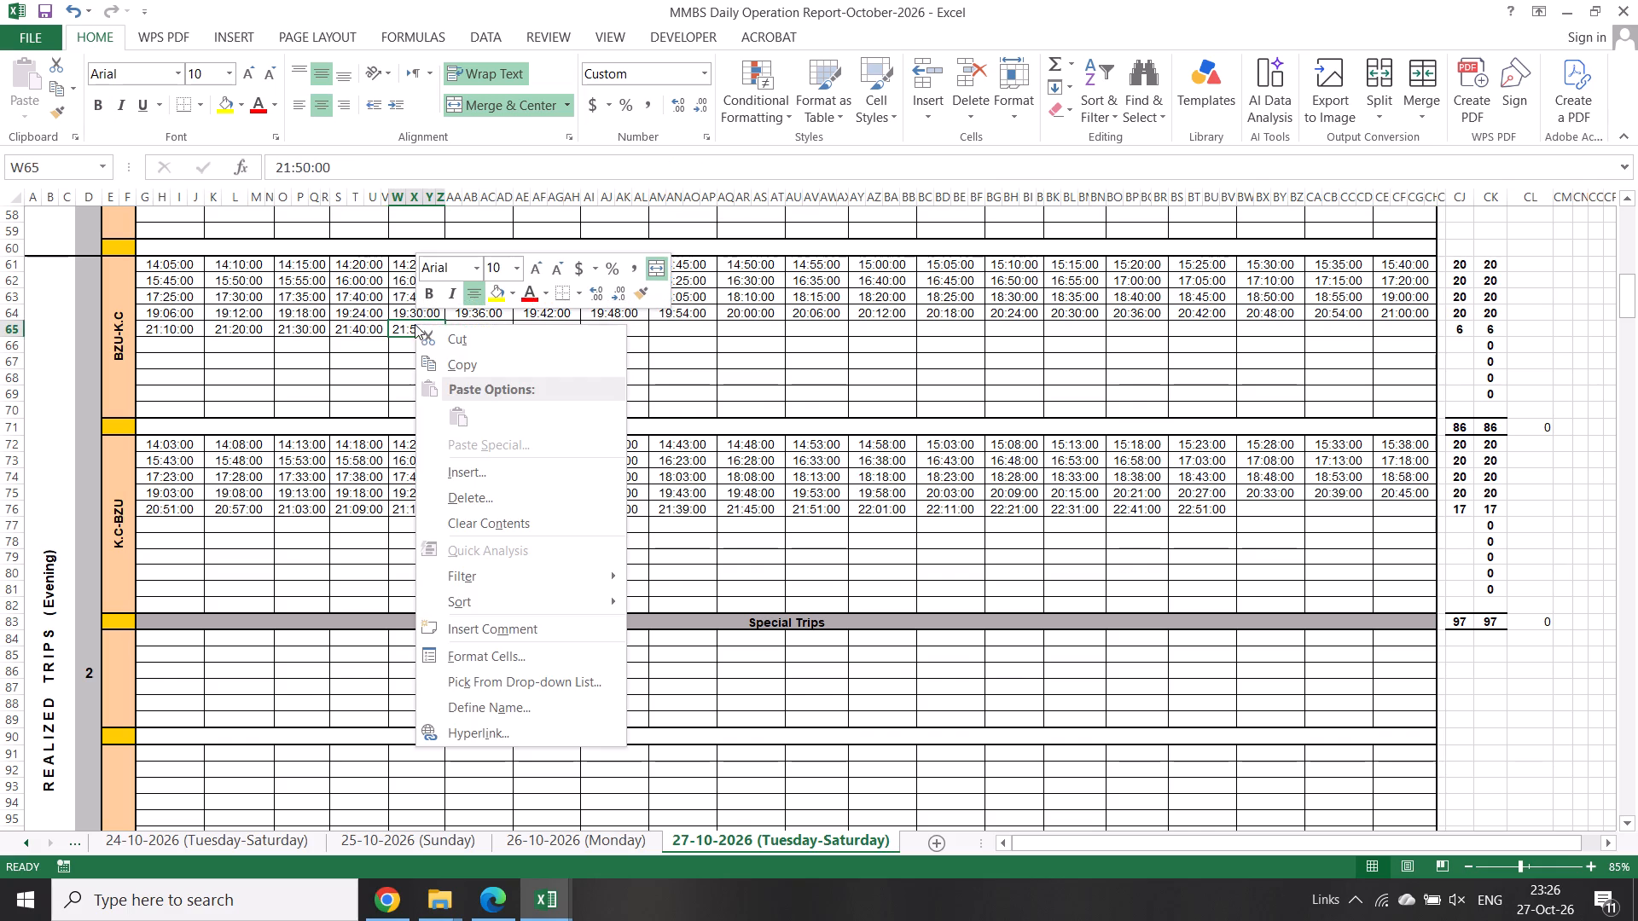
{"action": "left_click", "coordinate": [512, 631]}
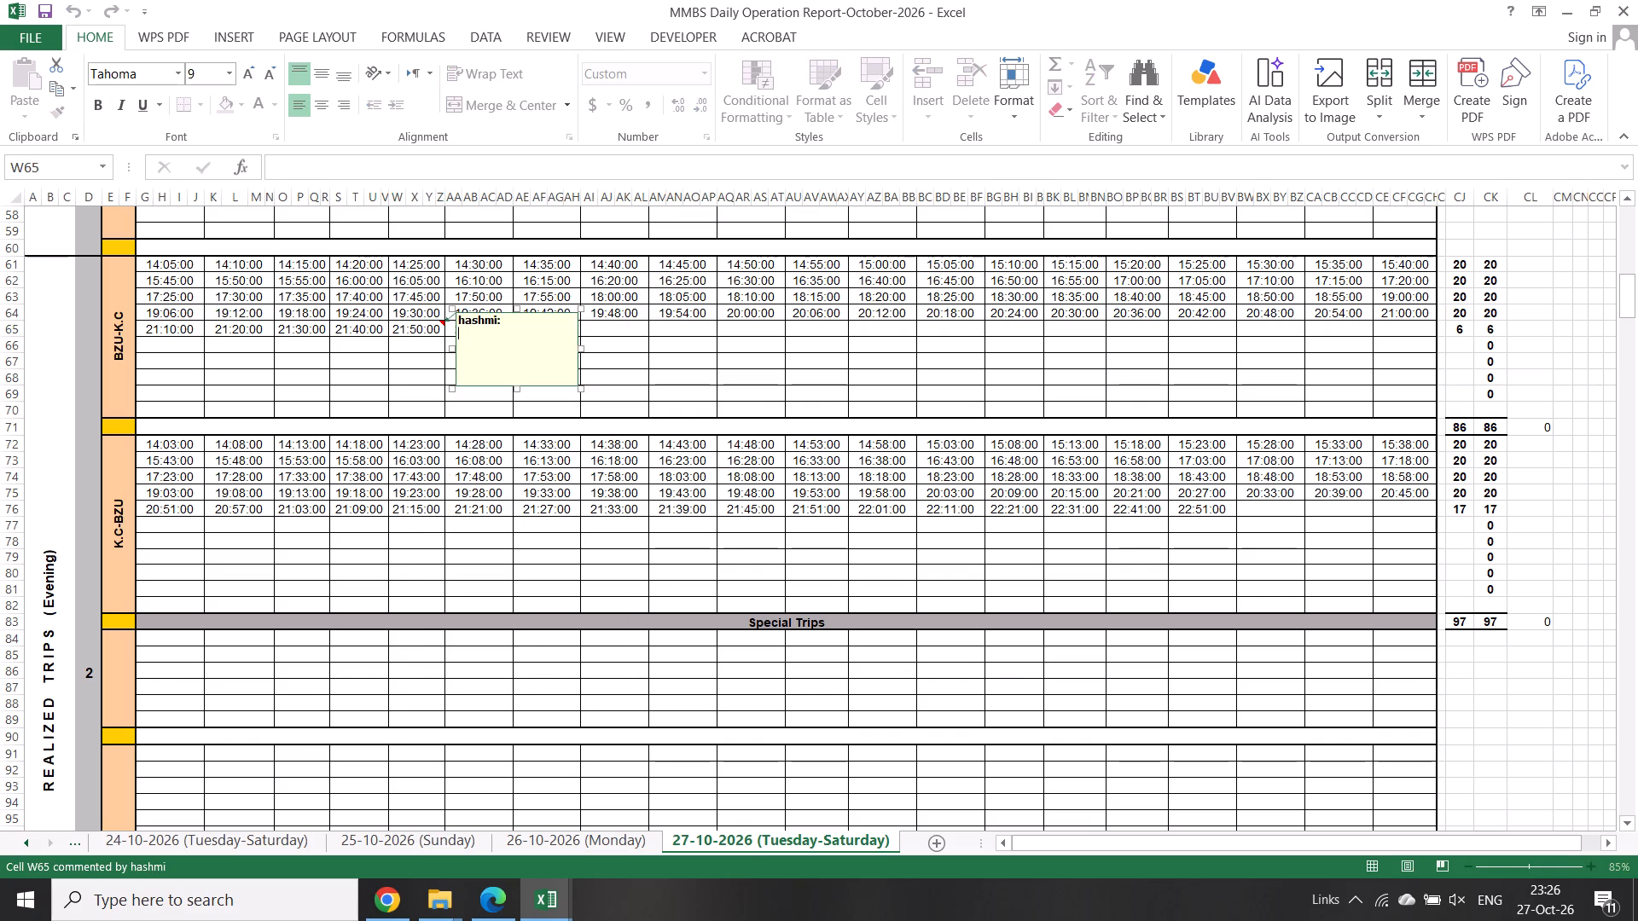
{"action": "key", "text": "BackSpace"}
{"action": "key", "text": "BackSpace"}
{"action": "key", "text": "BackSpace"}
{"action": "key", "text": "BackSpace"}
{"action": "key", "text": "BackSpace"}
{"action": "key", "text": "BackSpace"}
{"action": "key", "text": "BackSpace"}
{"action": "key", "text": "BackSpace"}
{"action": "key", "text": "BackSpace"}
{"action": "key", "text": "BackSpace"}
{"action": "key", "text": "BackSpace"}
{"action": "key", "text": "BackSpace"}
{"action": "key", "text": "BackSpace"}
{"action": "key", "text": "BackSpace"}
{"action": "key", "text": "BackSpace"}
{"action": "key", "text": "BackSpace"}
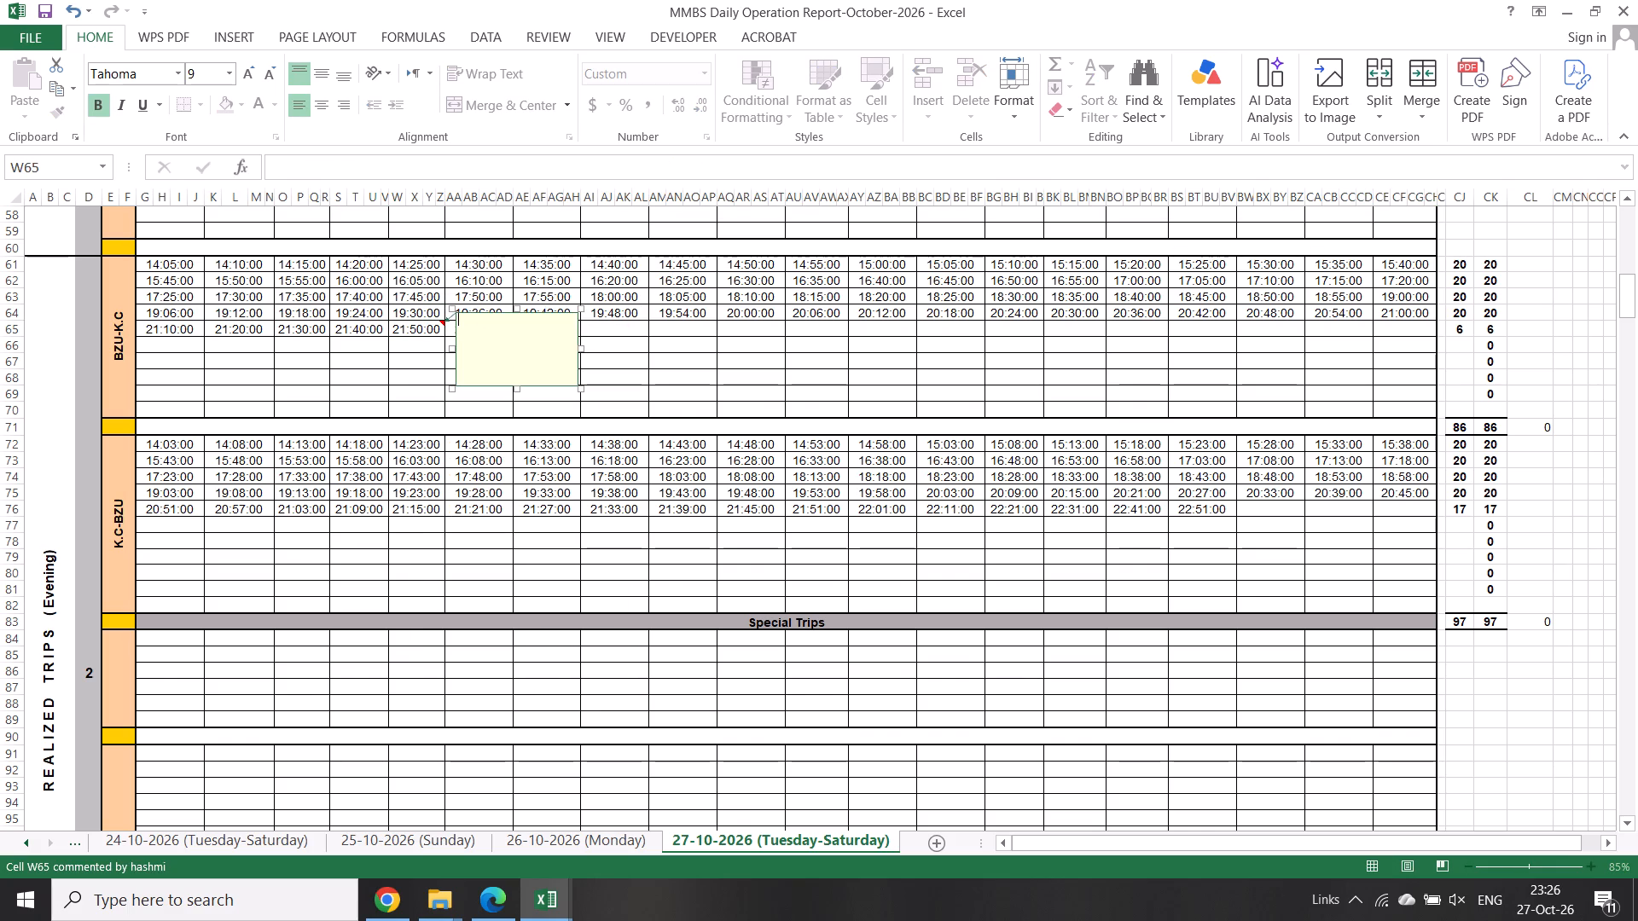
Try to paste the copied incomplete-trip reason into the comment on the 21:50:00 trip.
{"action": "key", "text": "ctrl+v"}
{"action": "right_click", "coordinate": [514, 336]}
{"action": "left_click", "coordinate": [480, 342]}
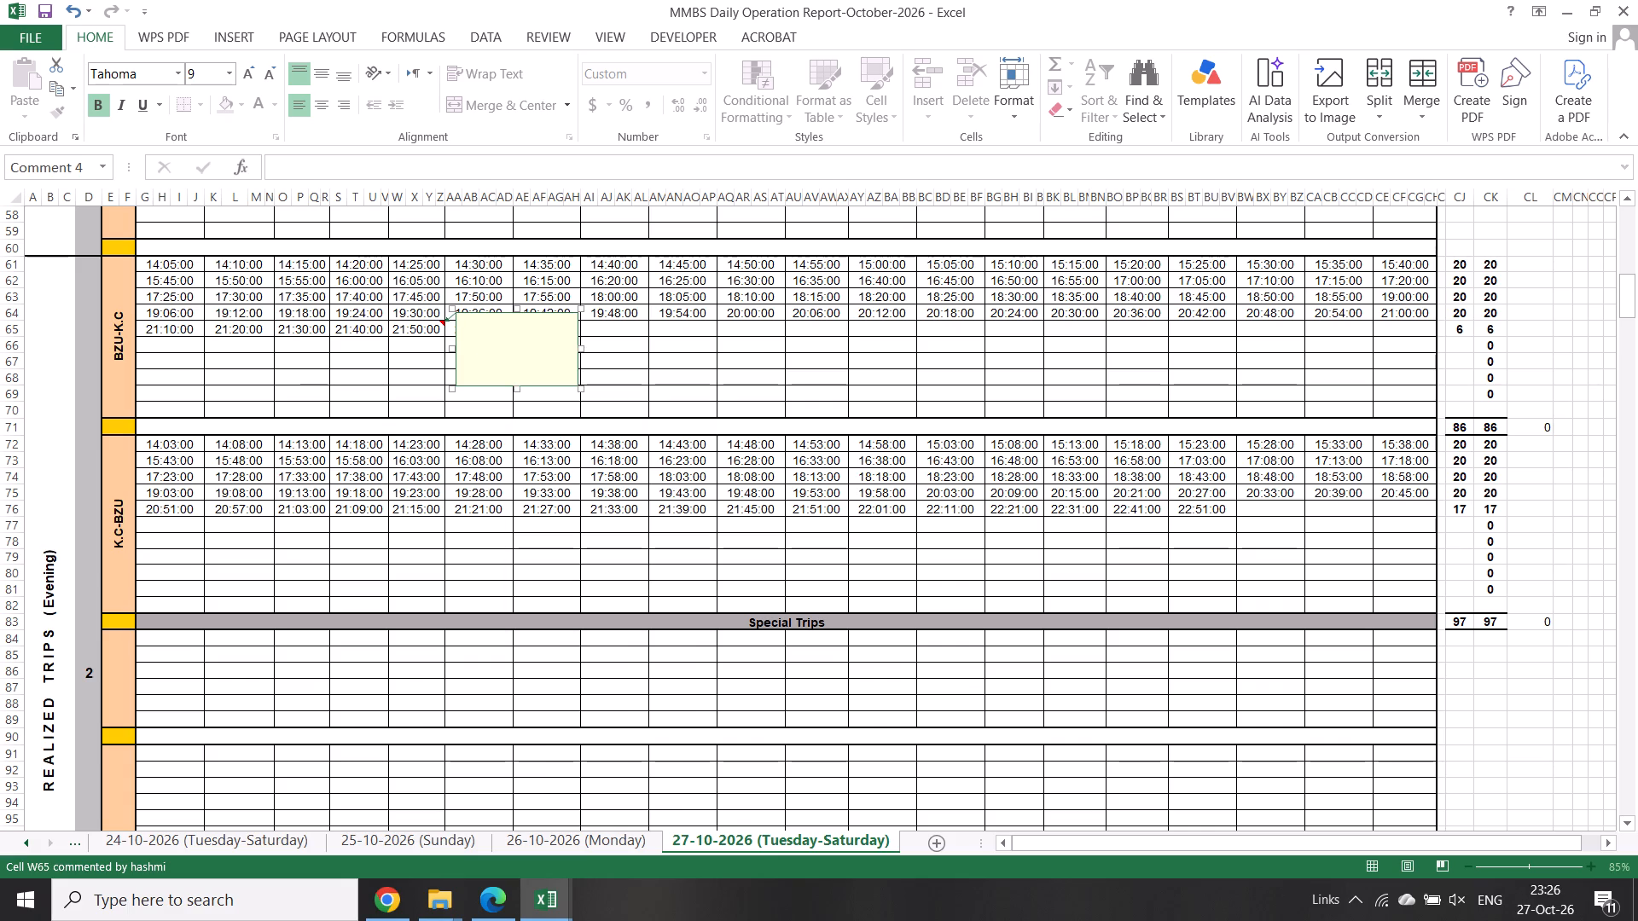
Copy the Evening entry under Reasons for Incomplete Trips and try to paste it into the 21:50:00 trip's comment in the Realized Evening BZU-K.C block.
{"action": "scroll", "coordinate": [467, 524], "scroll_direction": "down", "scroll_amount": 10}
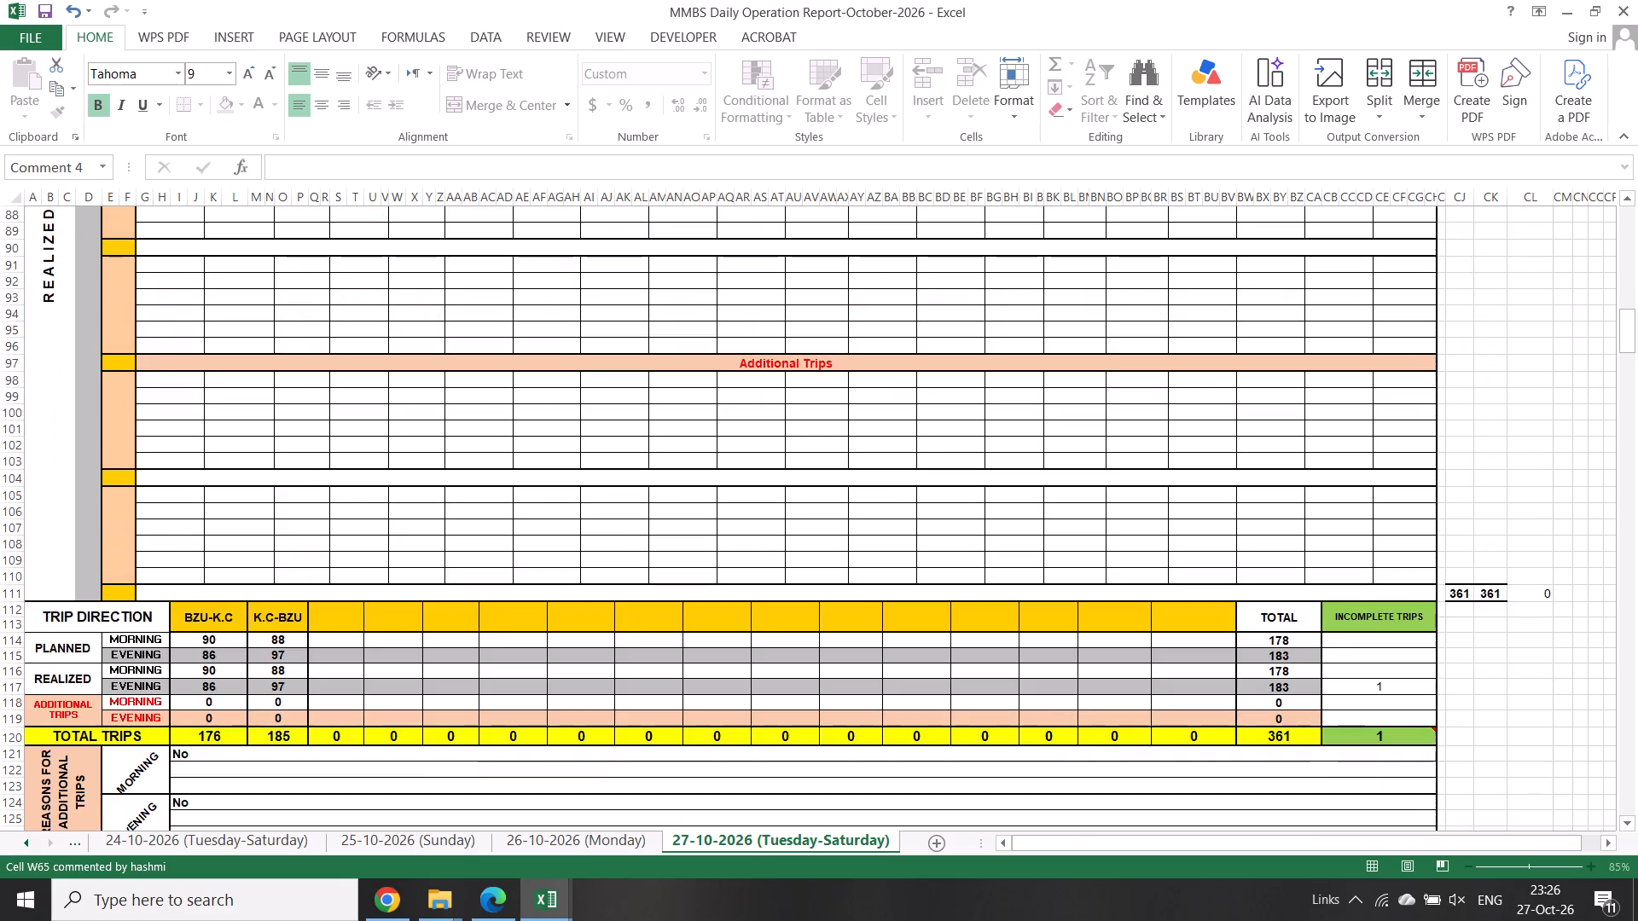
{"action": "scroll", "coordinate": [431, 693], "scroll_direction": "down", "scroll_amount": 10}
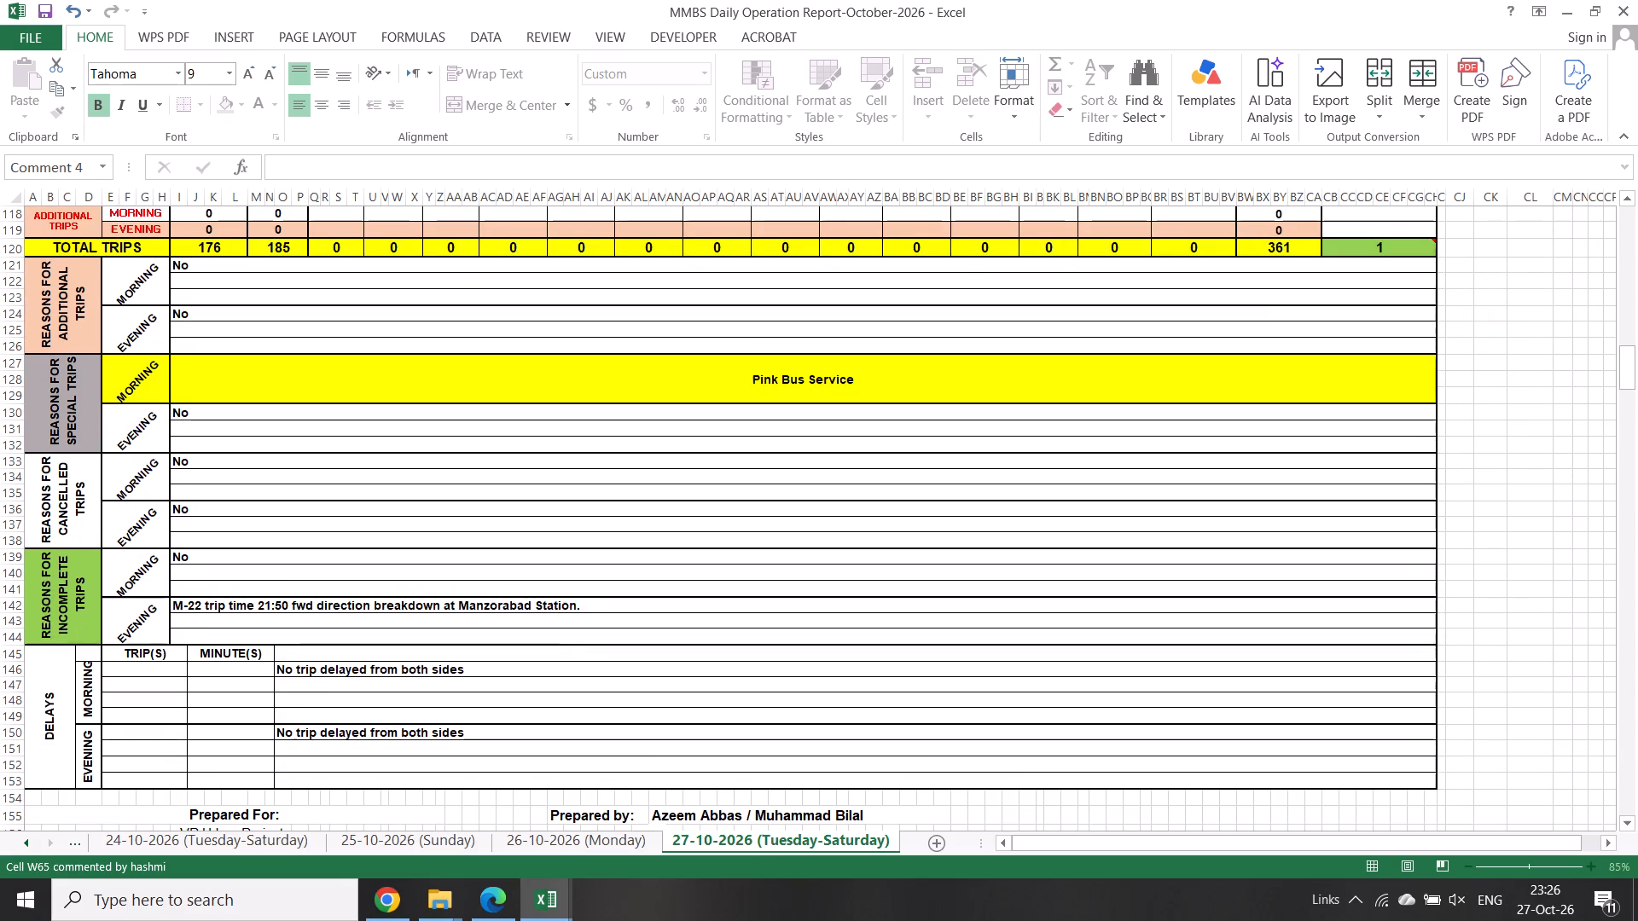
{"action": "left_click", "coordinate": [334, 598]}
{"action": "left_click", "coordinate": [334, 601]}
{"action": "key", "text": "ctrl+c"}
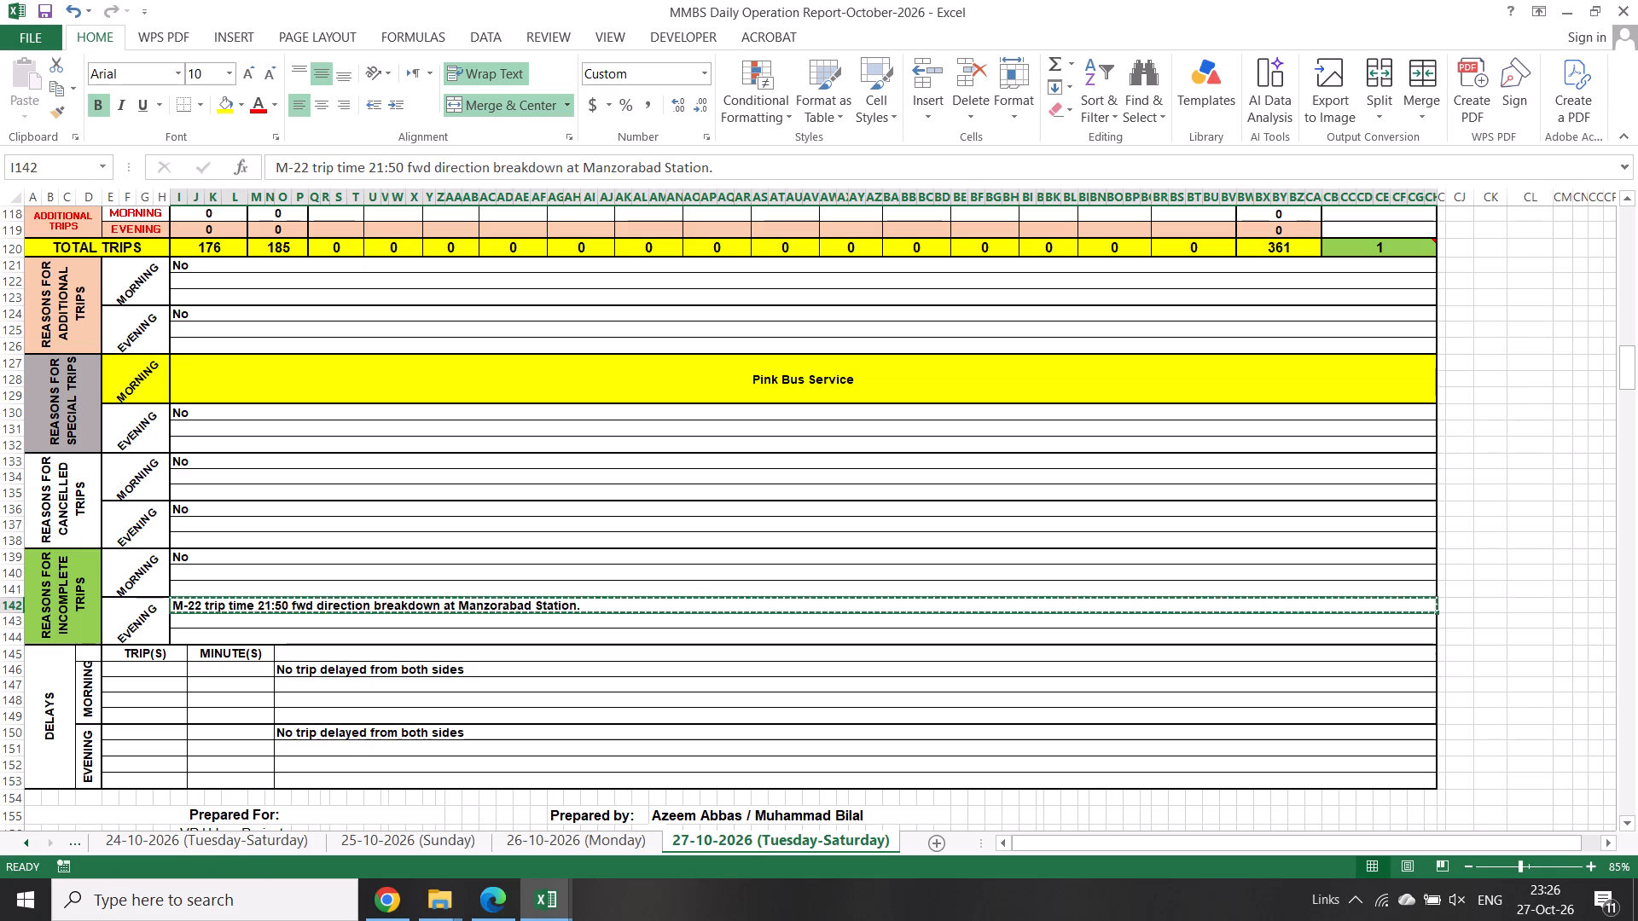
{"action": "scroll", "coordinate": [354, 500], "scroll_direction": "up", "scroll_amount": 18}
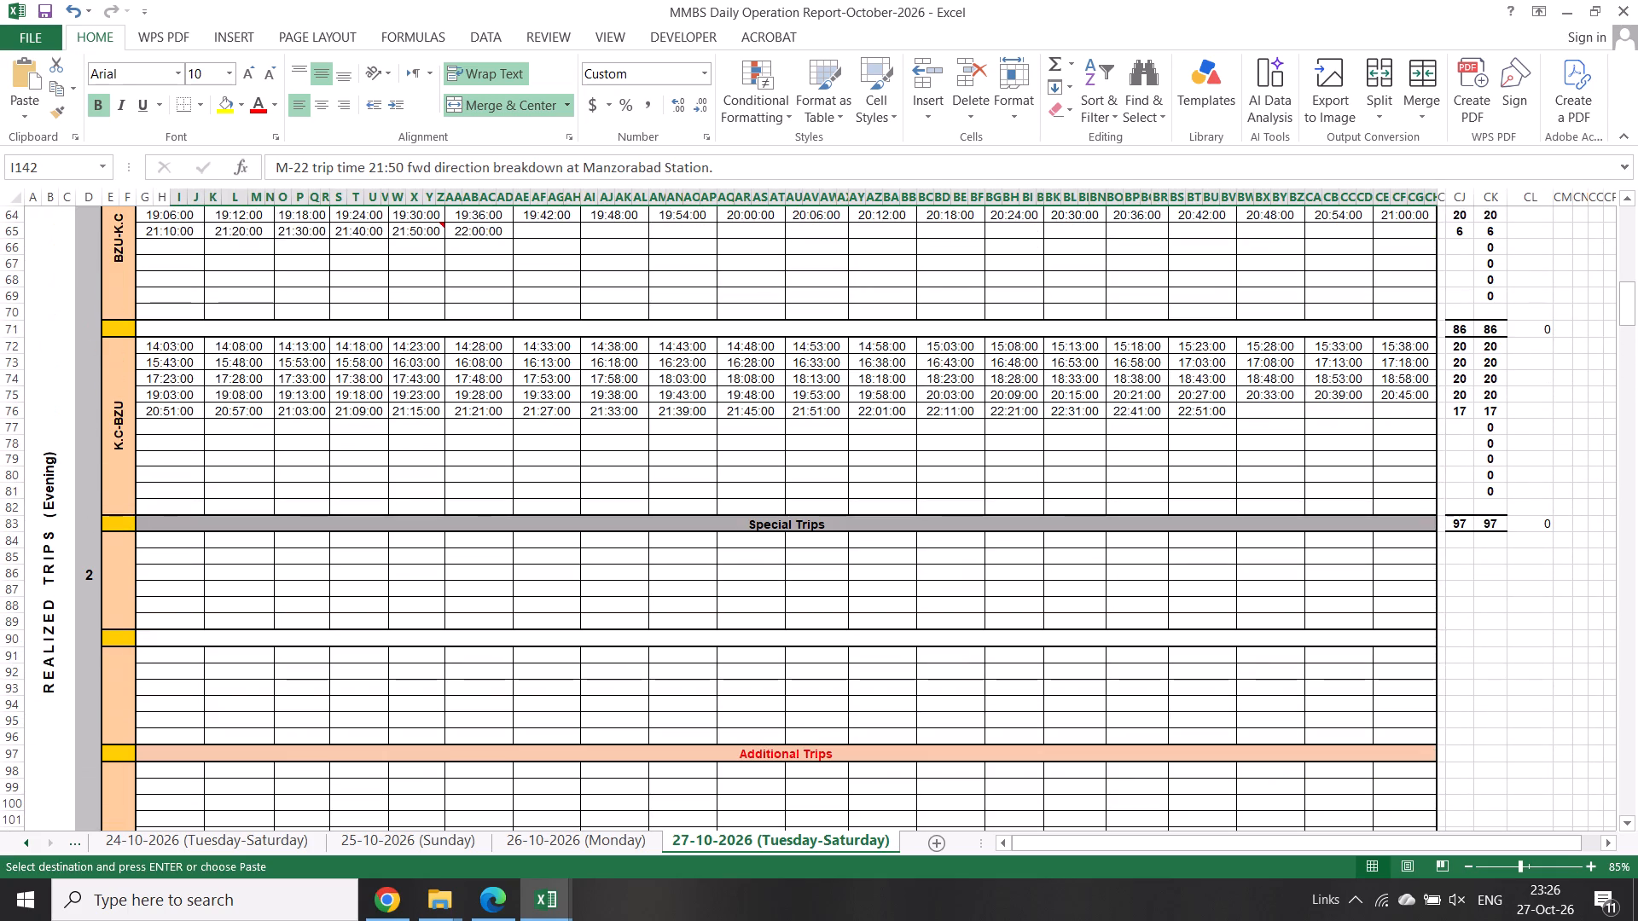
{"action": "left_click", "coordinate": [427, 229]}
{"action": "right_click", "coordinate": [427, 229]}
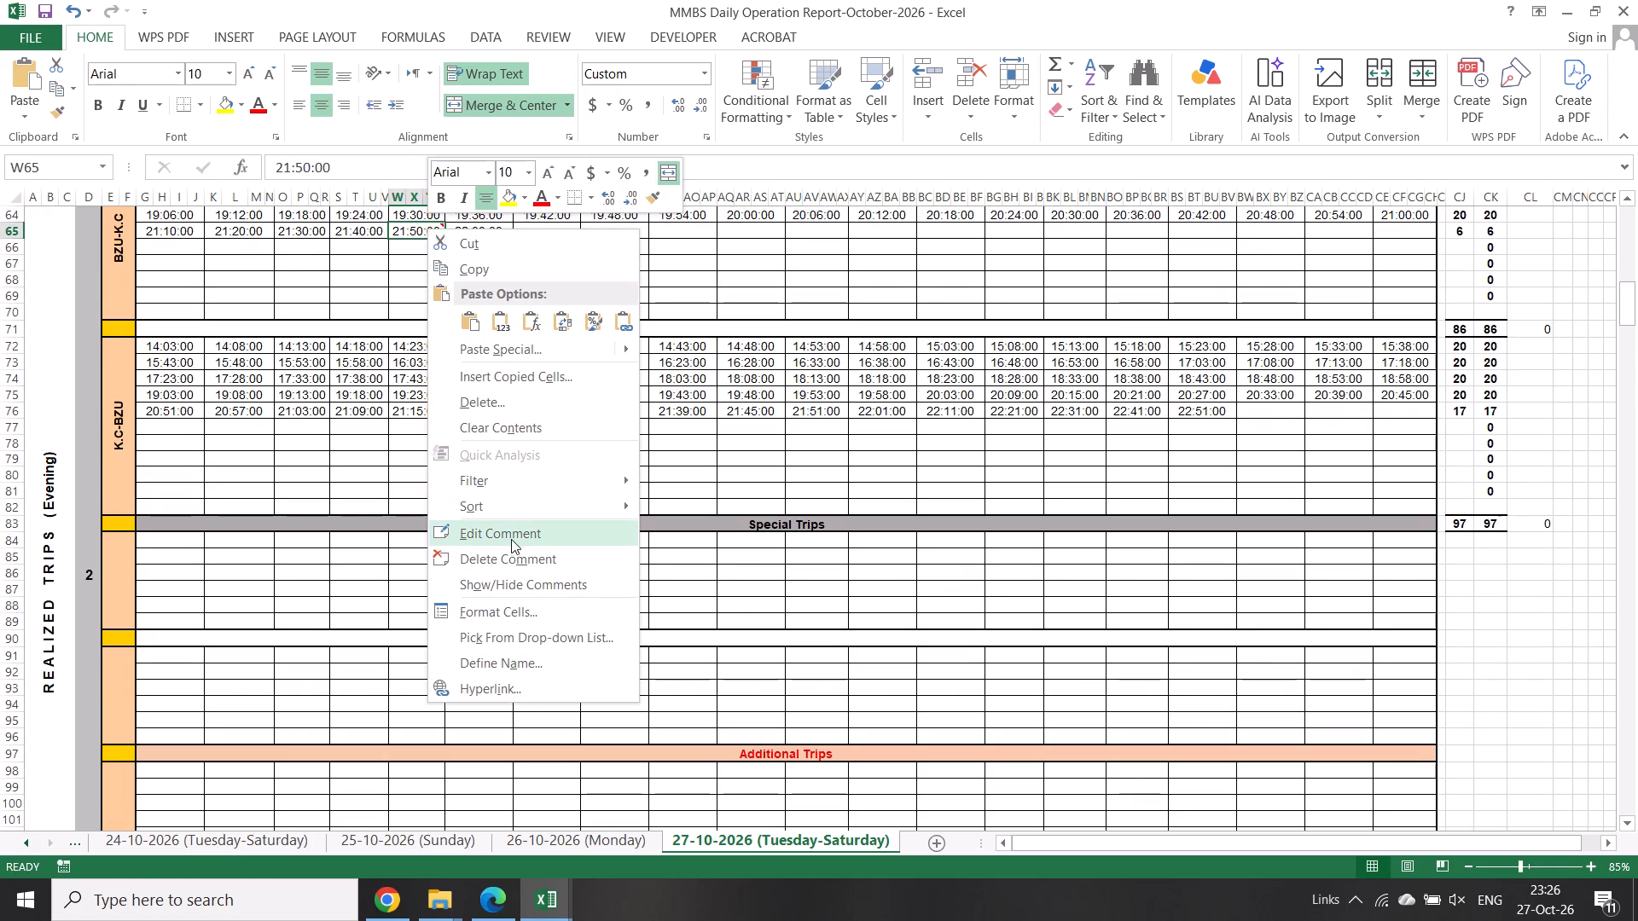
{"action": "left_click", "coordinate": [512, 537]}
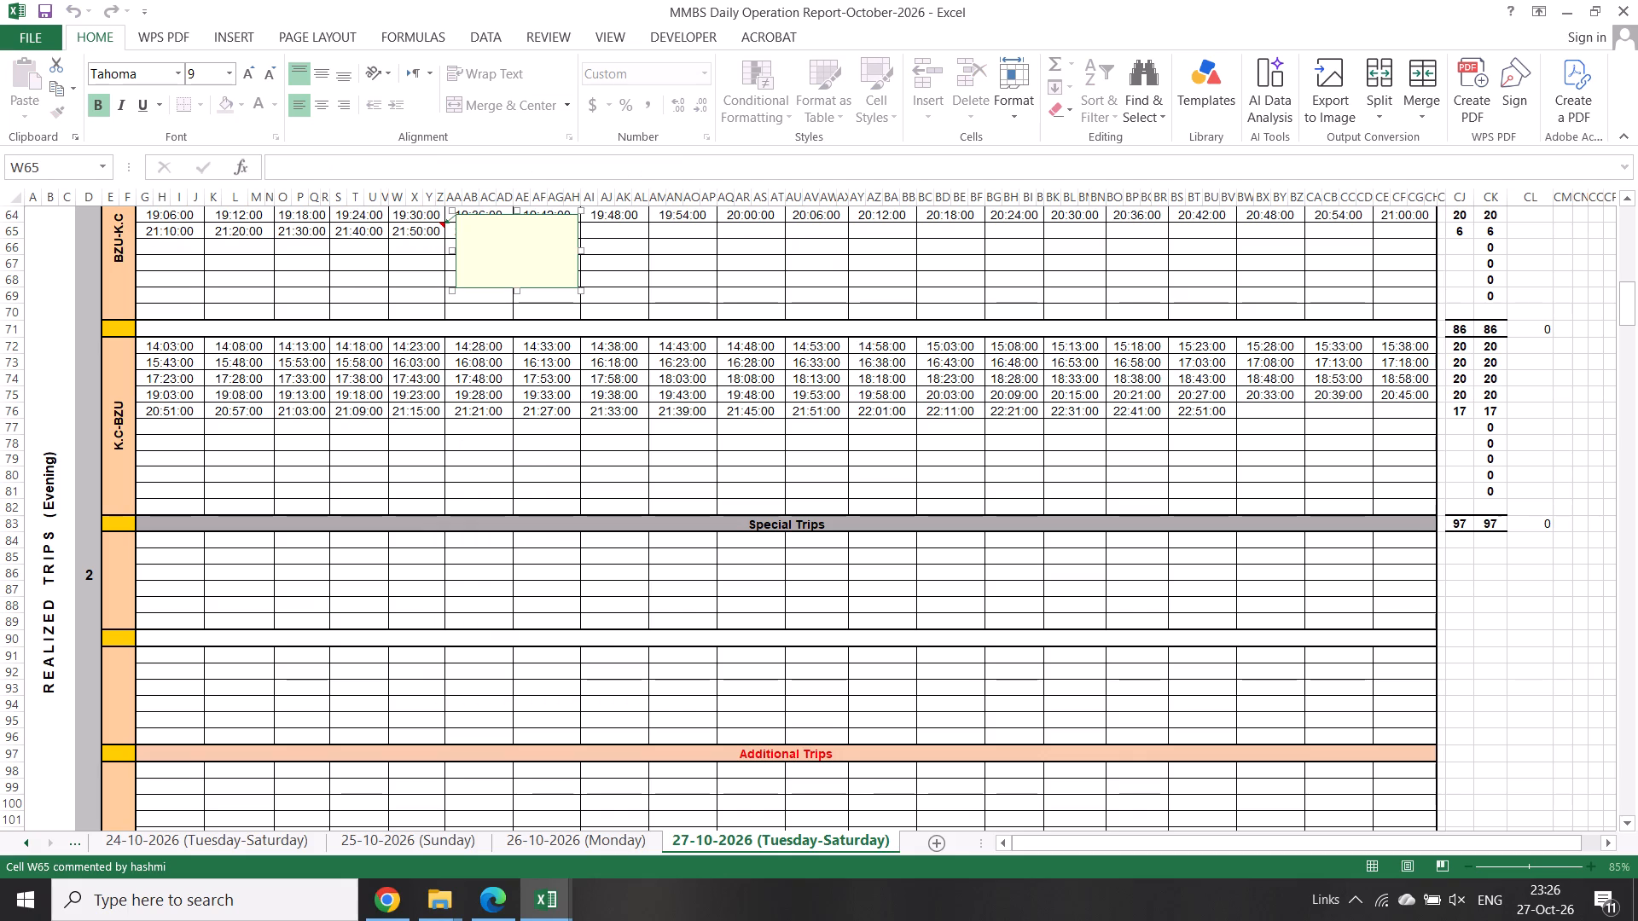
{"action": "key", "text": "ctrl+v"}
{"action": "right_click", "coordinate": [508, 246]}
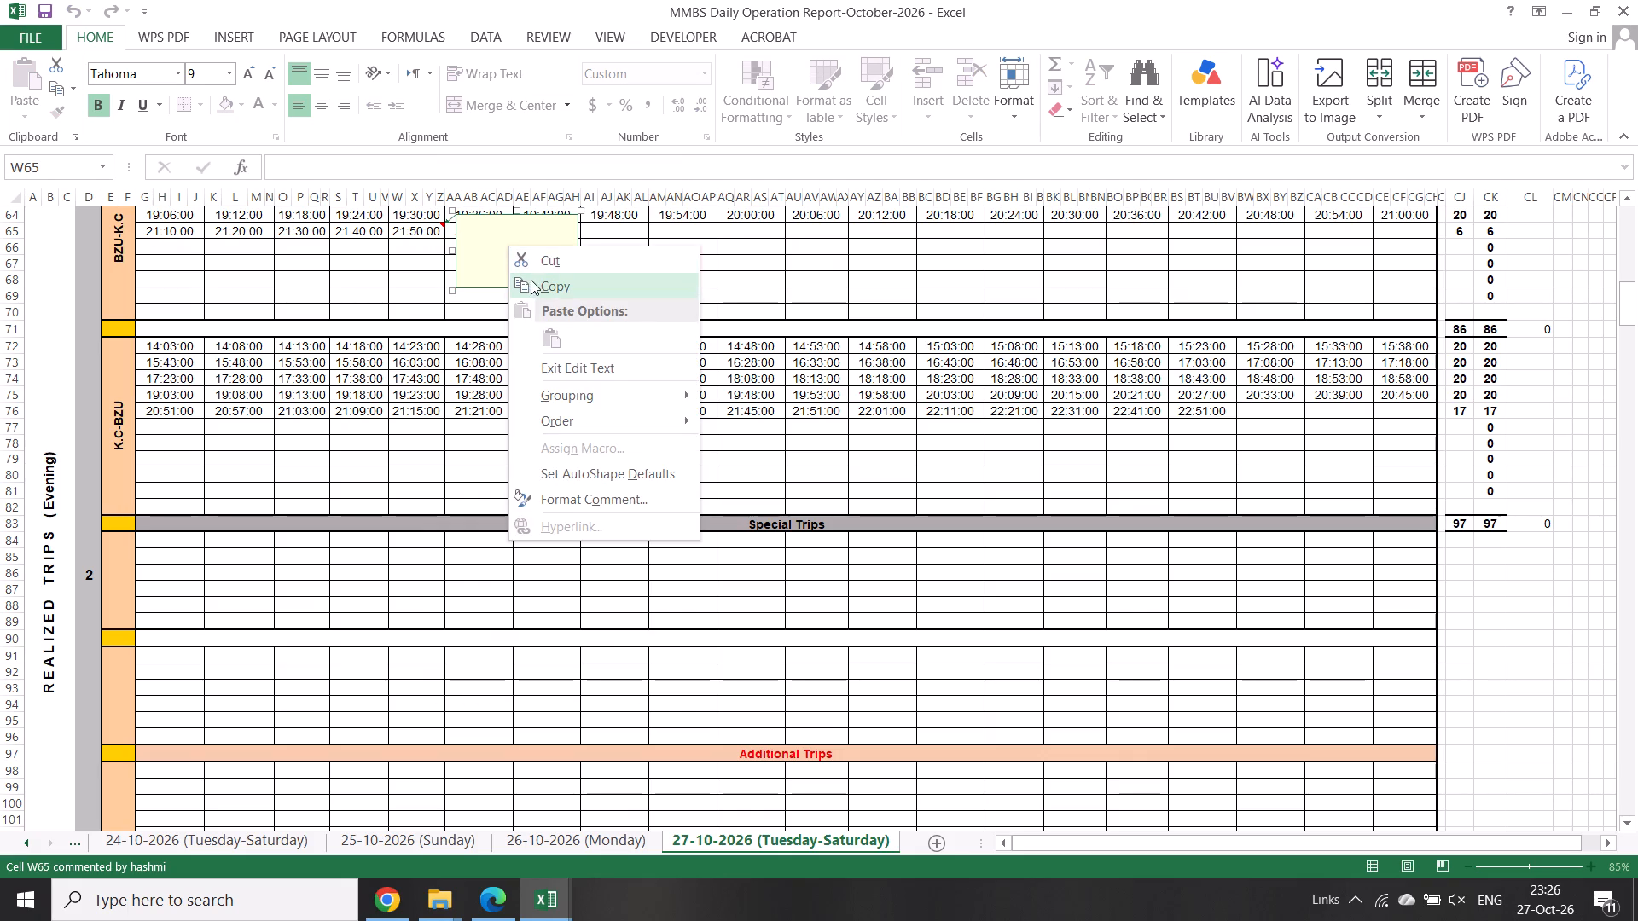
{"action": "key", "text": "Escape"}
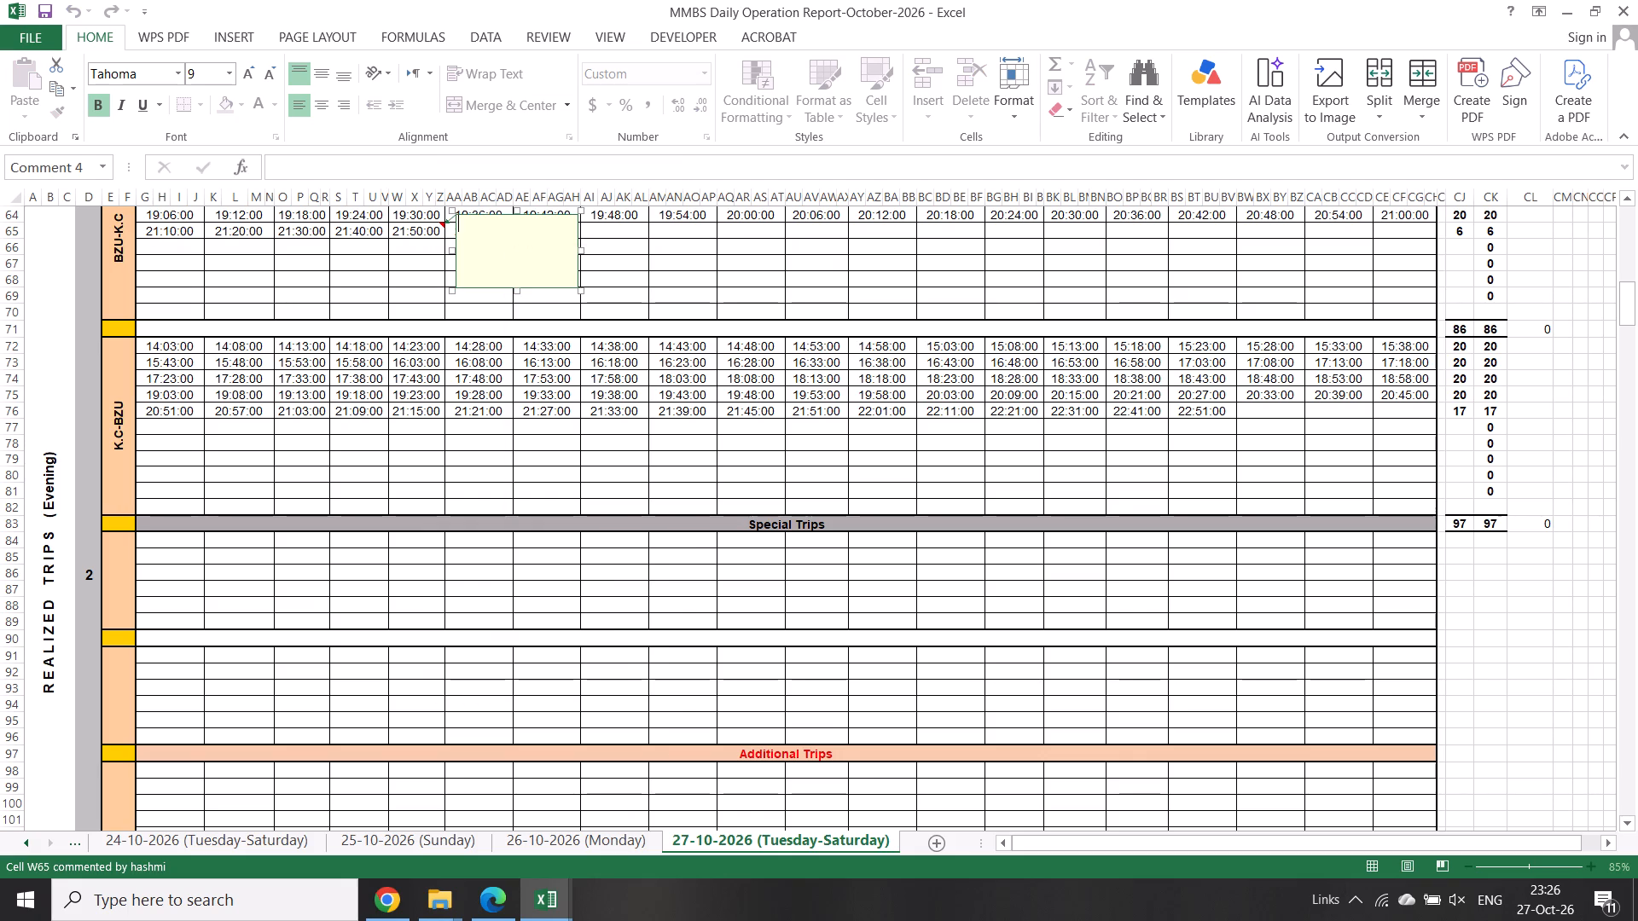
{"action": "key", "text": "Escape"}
Delete the comment from the 21:50:00 trip in the Realized Evening BZU-K.C block.
{"action": "left_click", "coordinate": [430, 255]}
{"action": "left_click", "coordinate": [429, 228]}
{"action": "right_click", "coordinate": [429, 228]}
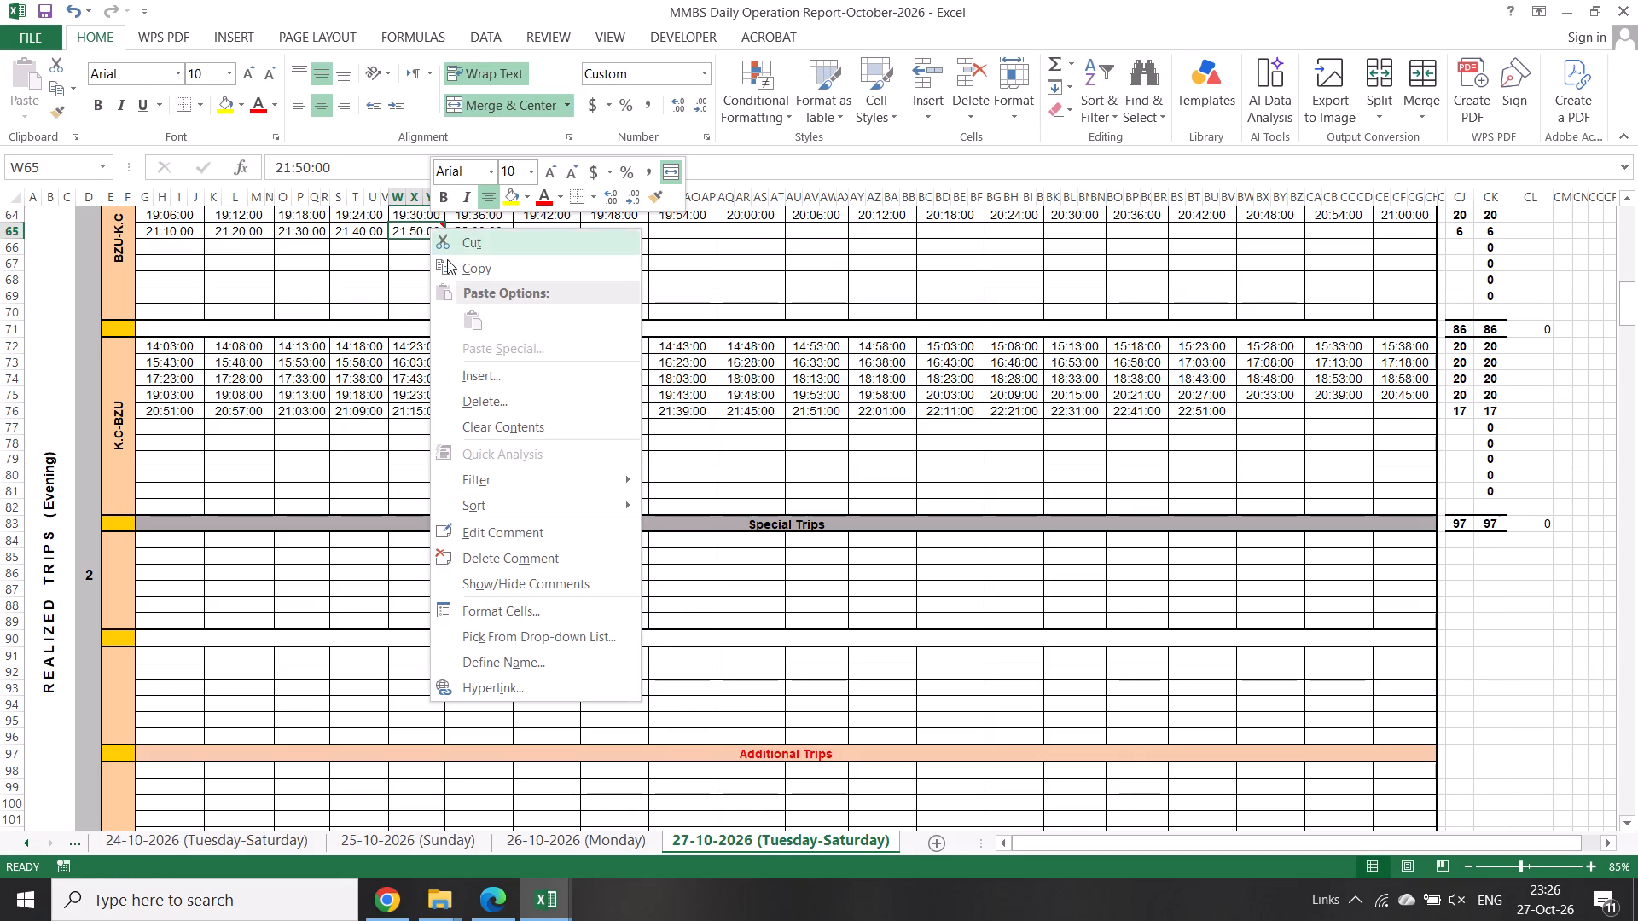
{"action": "left_click", "coordinate": [497, 554]}
{"action": "left_click", "coordinate": [712, 429]}
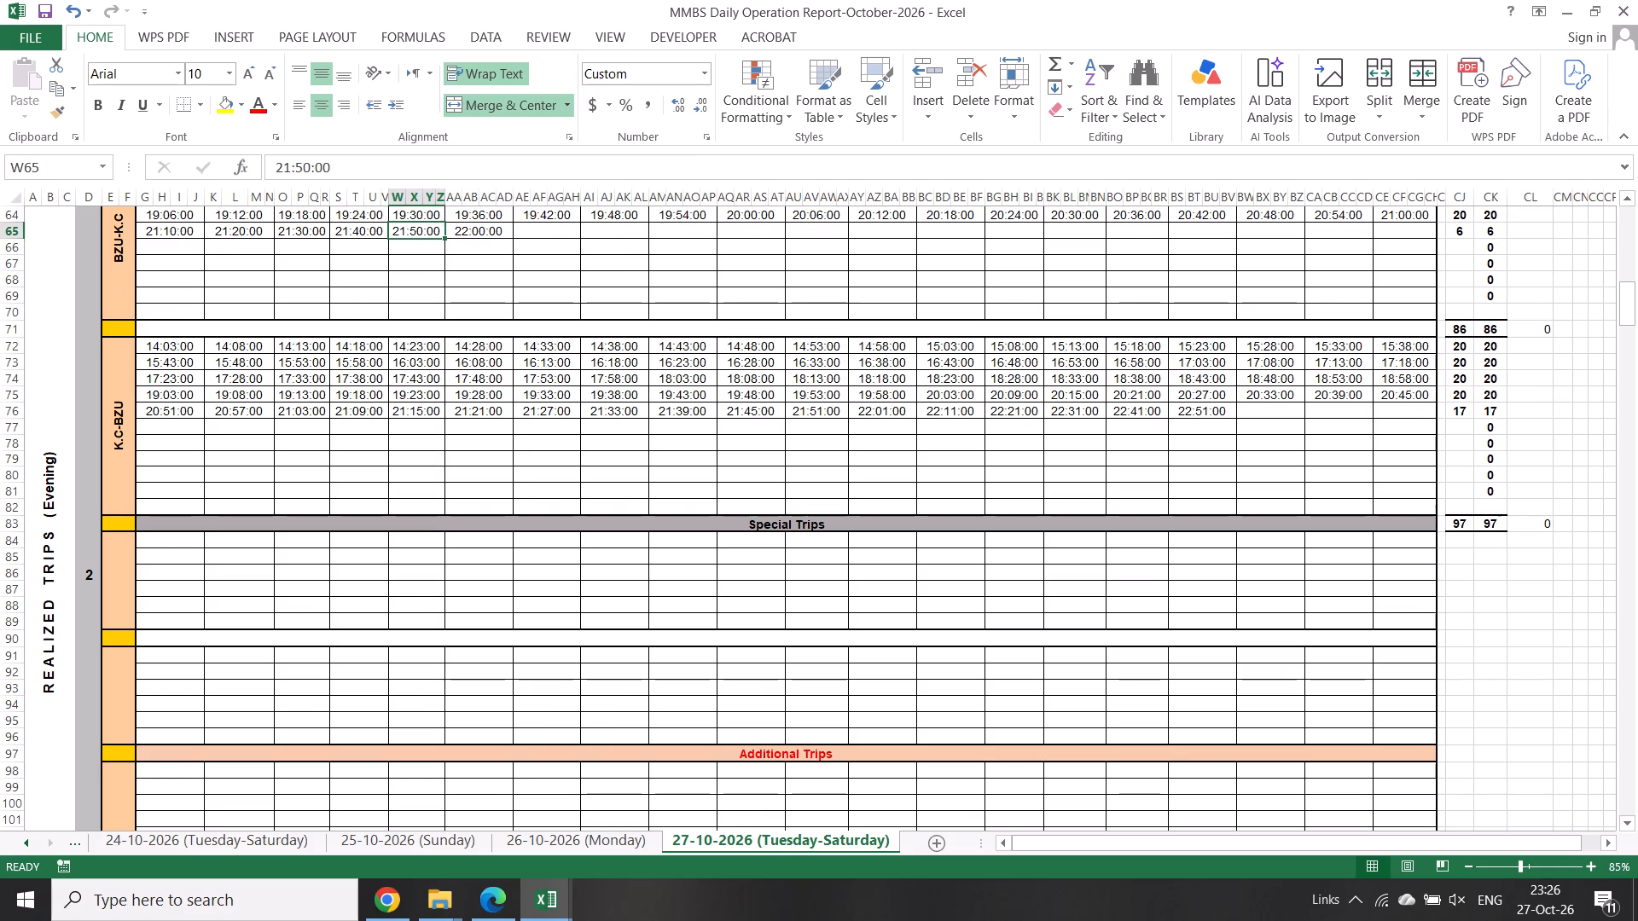
Check the reasons and delays sections down to the report's end, and close the daily operation report workbook.
{"action": "scroll", "coordinate": [850, 550], "scroll_direction": "down", "scroll_amount": 17}
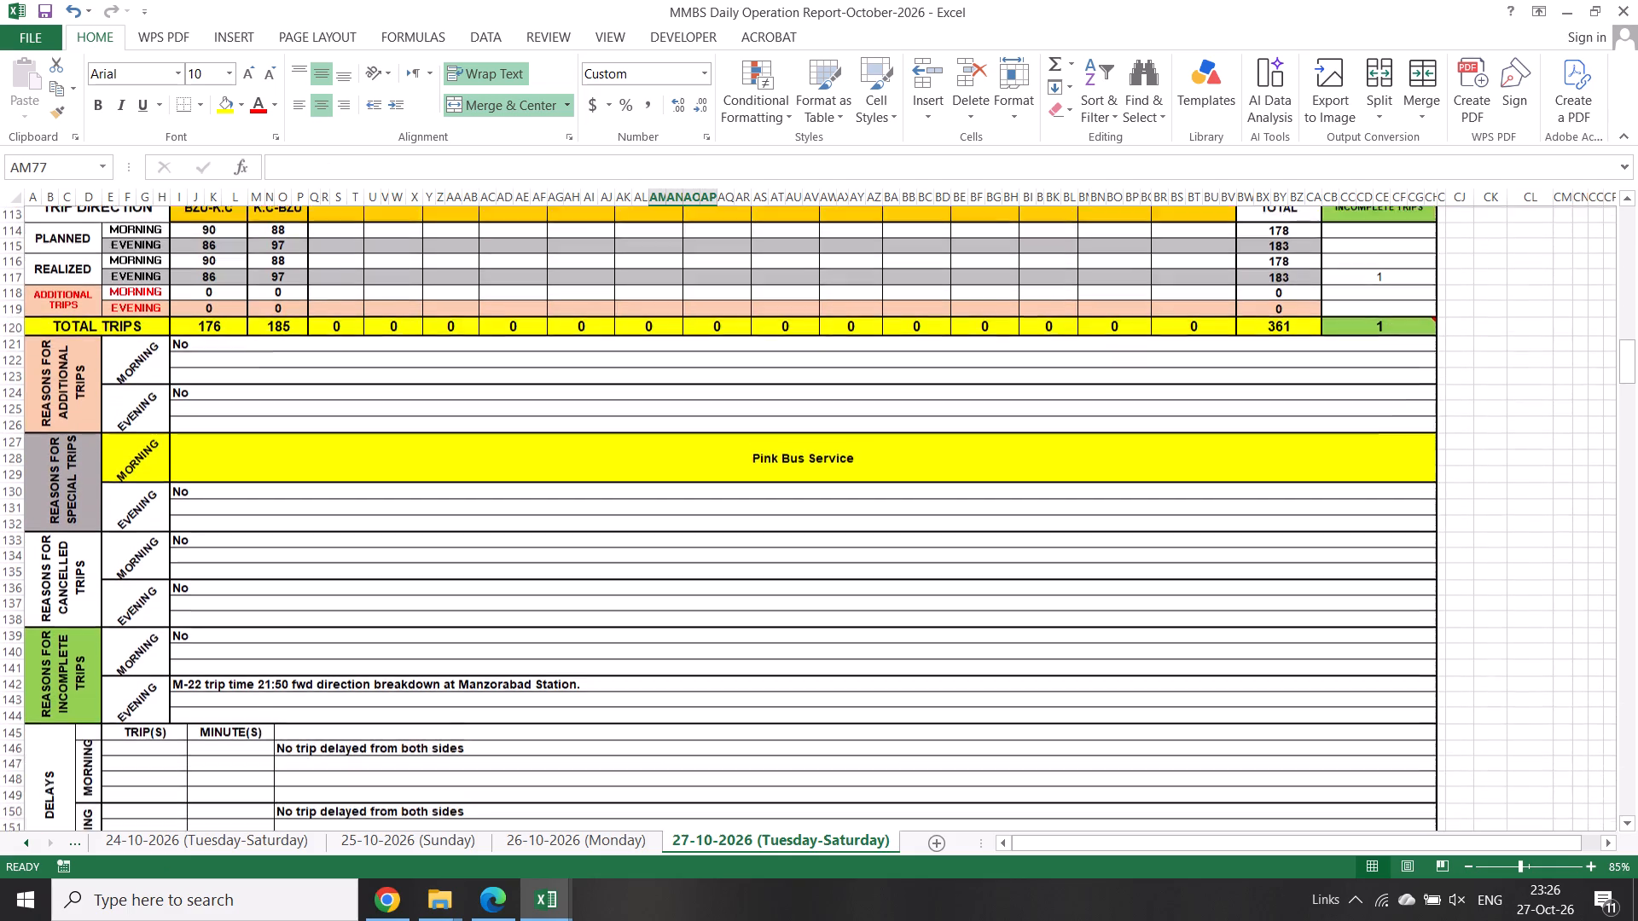
{"action": "scroll", "coordinate": [851, 551], "scroll_direction": "down", "scroll_amount": 4}
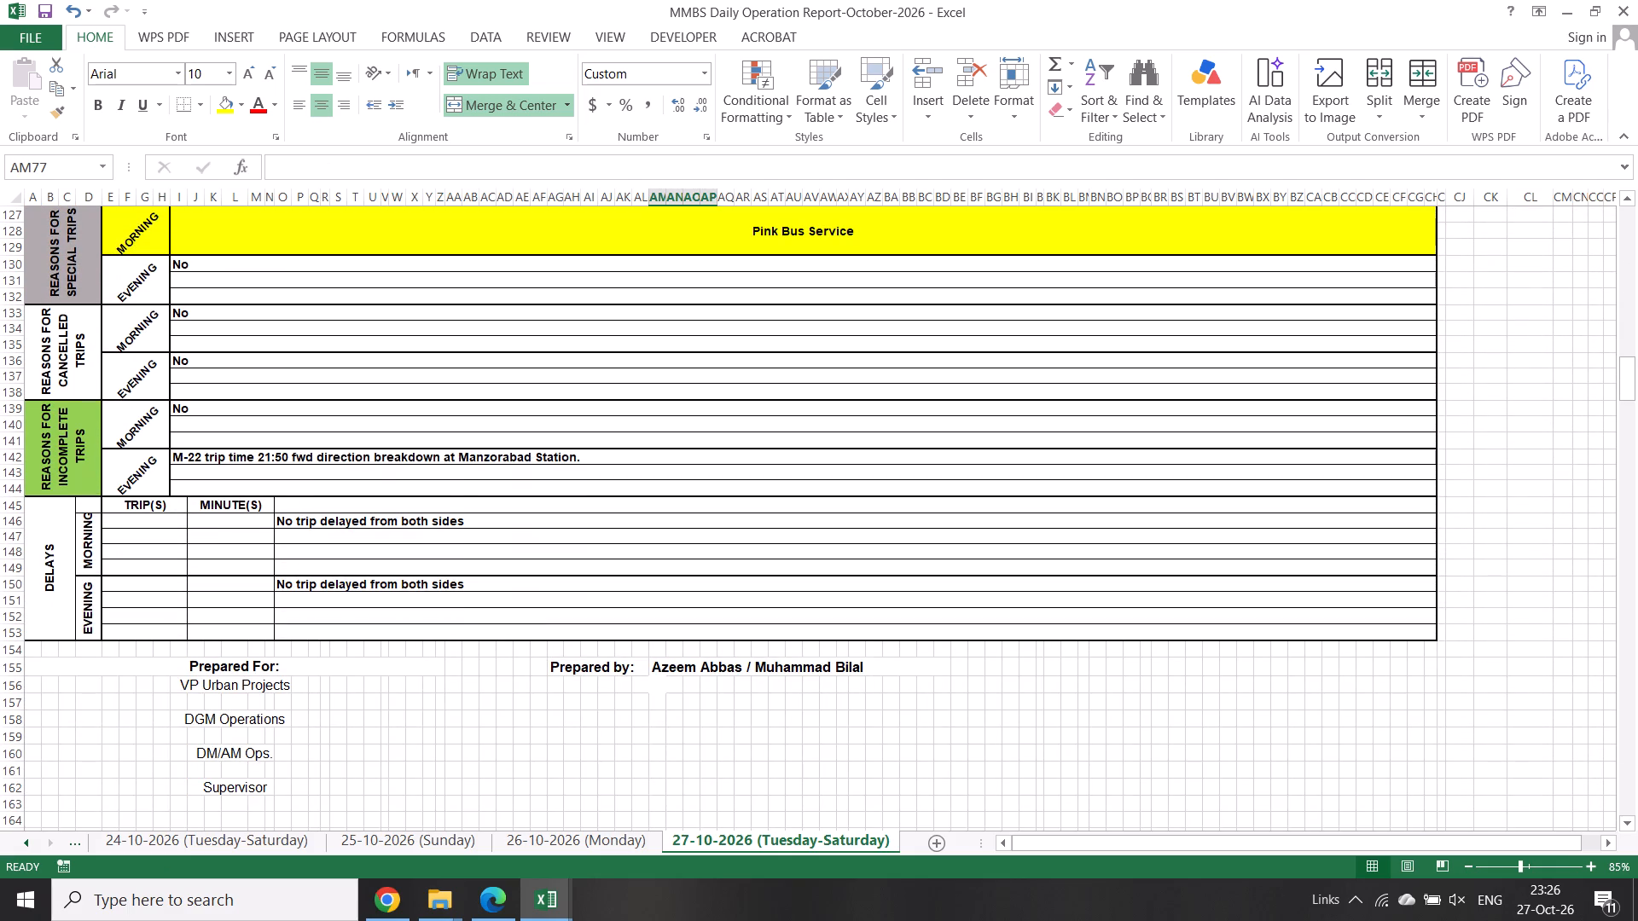
{"action": "left_click", "coordinate": [1637, 0]}
Save the changes to the MMBS Daily Operation Report-October-2026 workbook while closing it.
{"action": "left_click", "coordinate": [752, 482]}
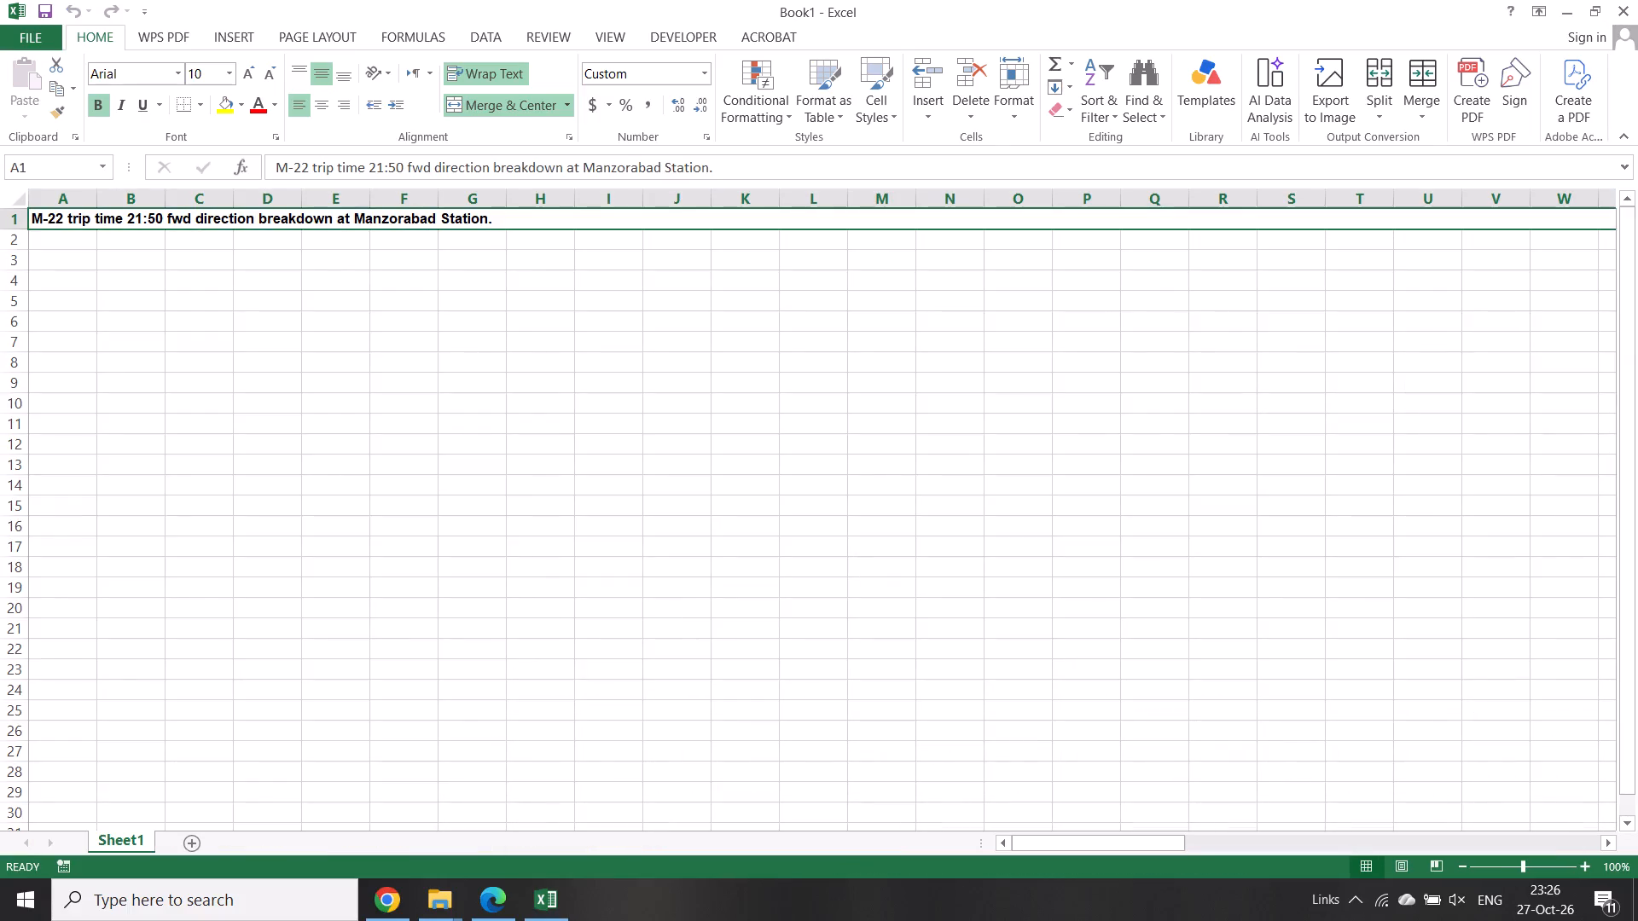
Switch to File Explorer and bring the MMBS Daily Operation Report October workbook from the Daily Operation Report folder over to Chrome.
{"action": "key", "text": "alt+Tab"}
{"action": "left_click_drag", "start_coordinate": [351, 130], "coordinate": [378, 849]}
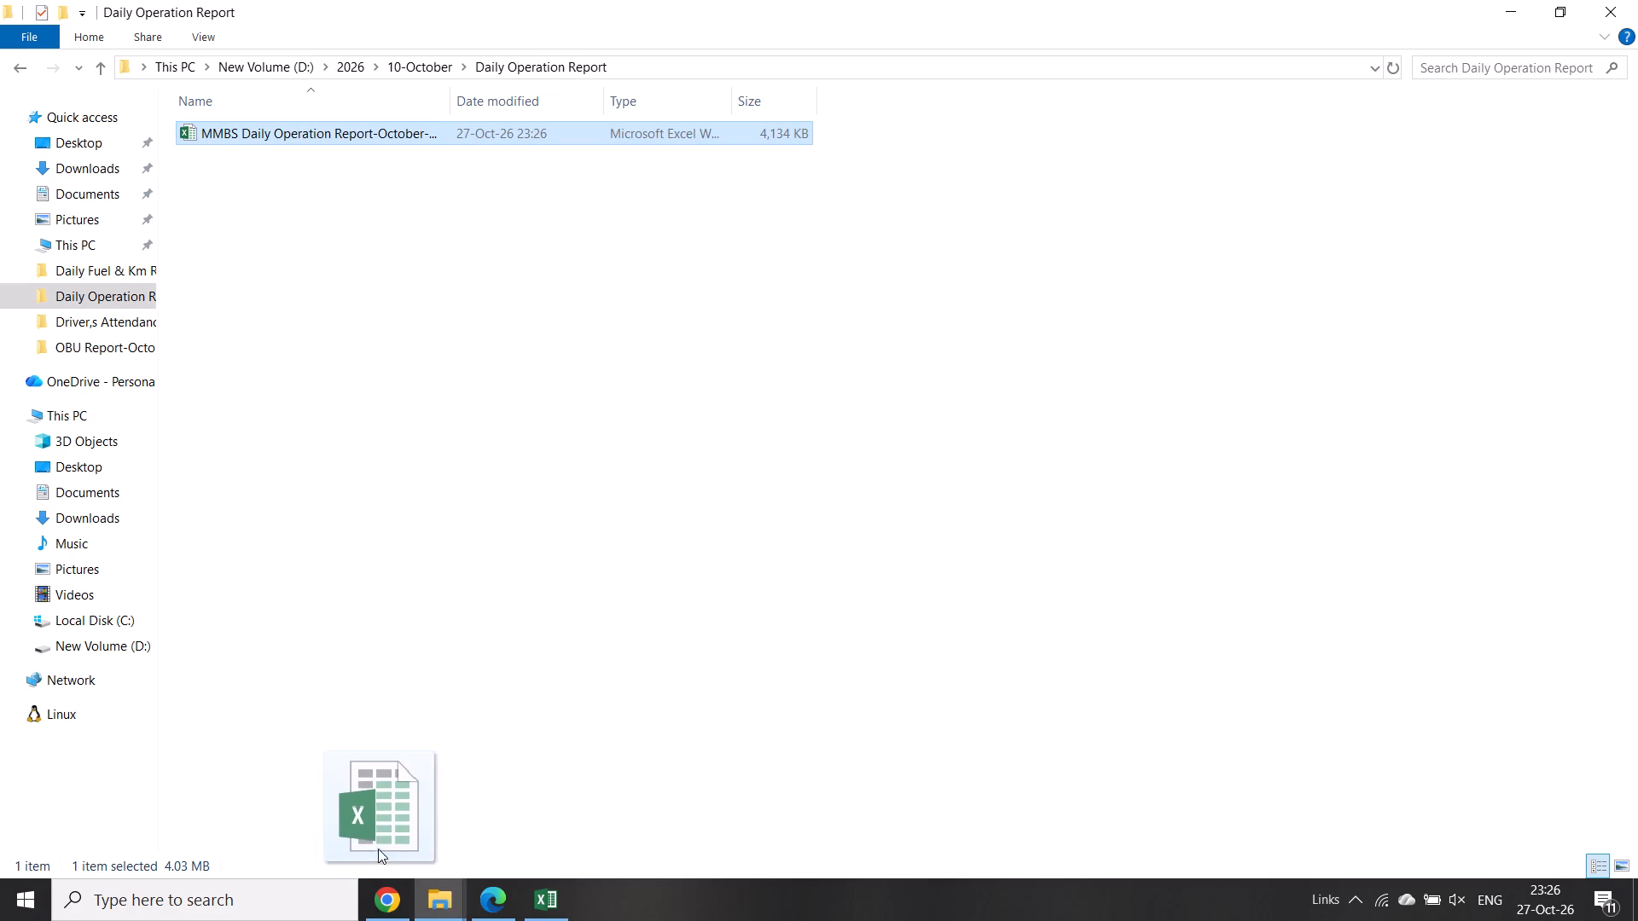
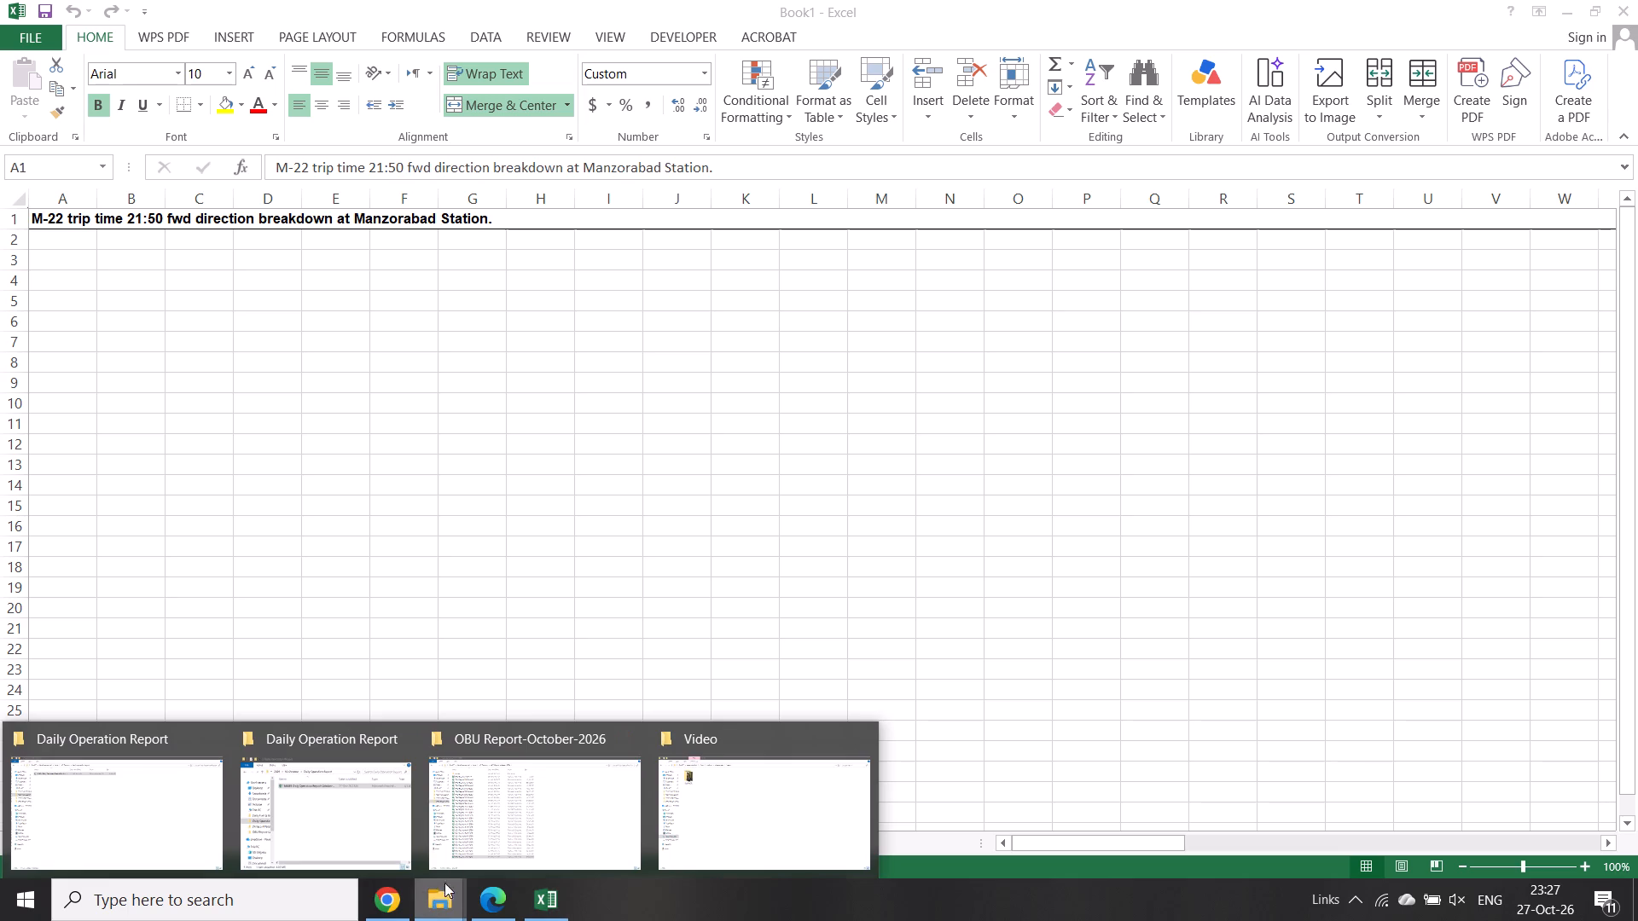
Open the MMBS Daily Trips Realization Report workbook from the Daily Trip Realization folder in 10-October.
{"action": "left_click", "coordinate": [372, 811]}
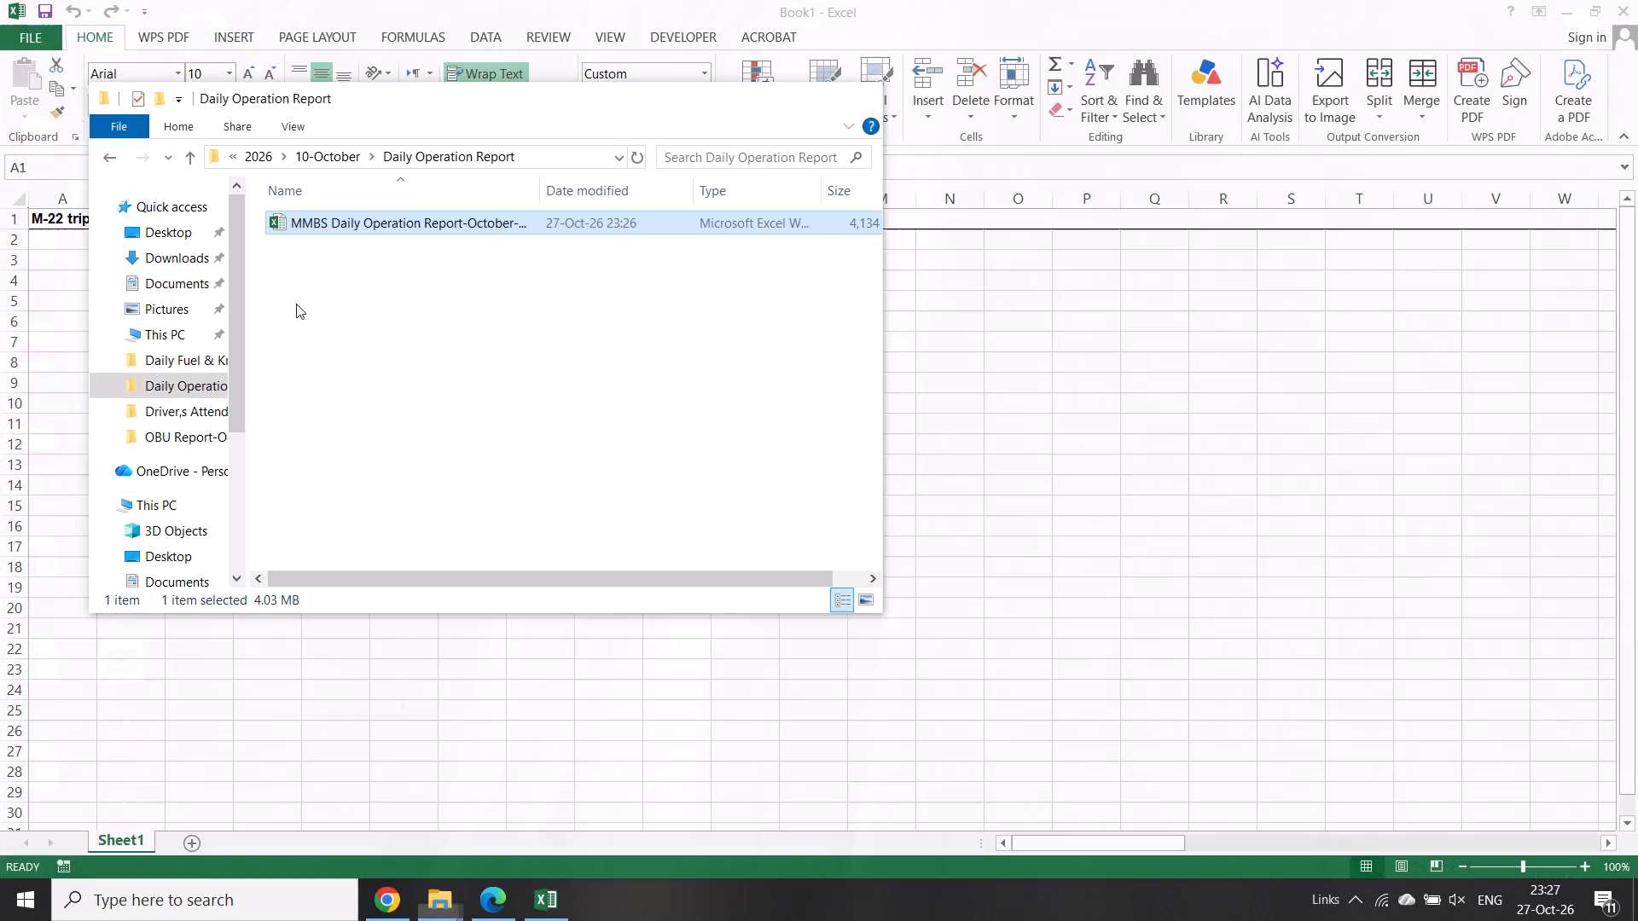
{"action": "left_click", "coordinate": [326, 153]}
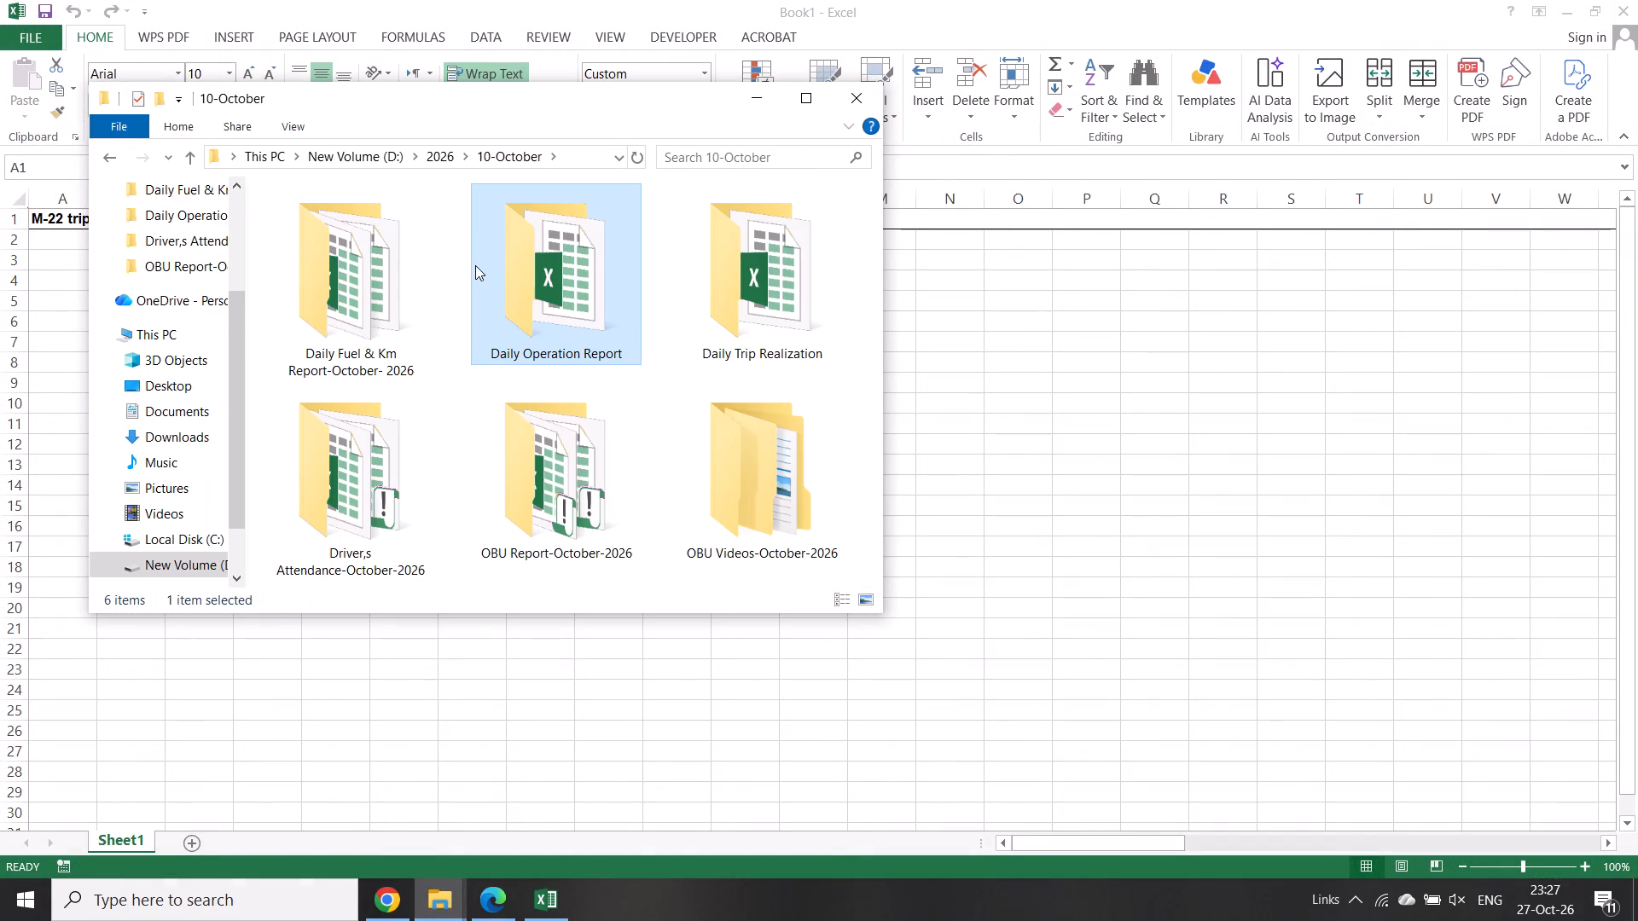
{"action": "double_click", "coordinate": [775, 327]}
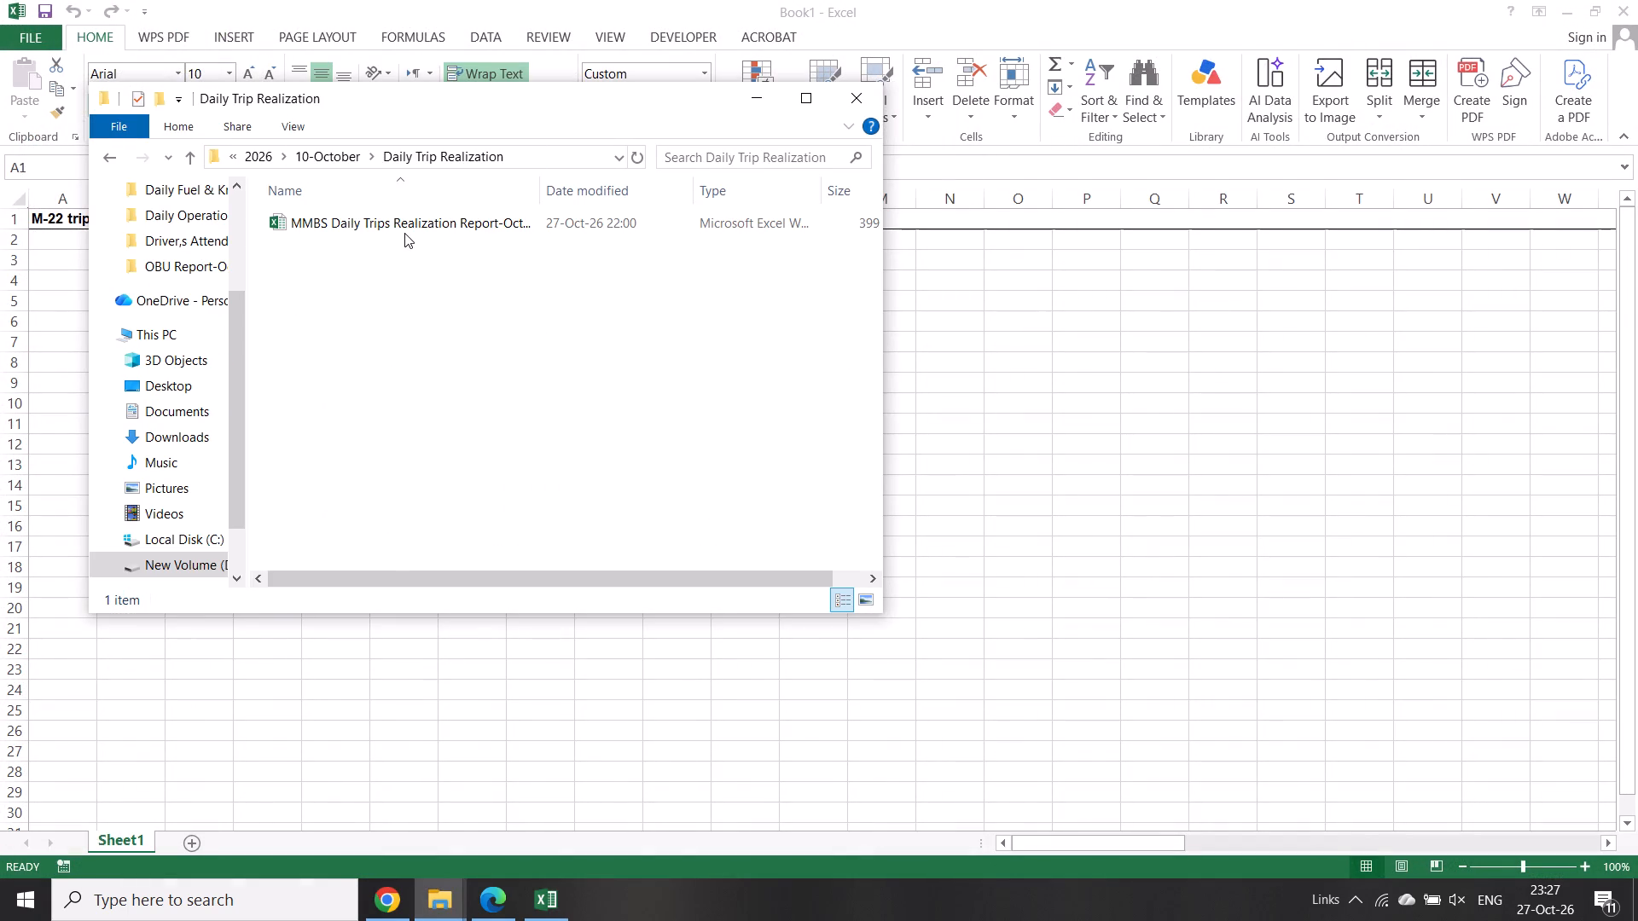
{"action": "double_click", "coordinate": [411, 225]}
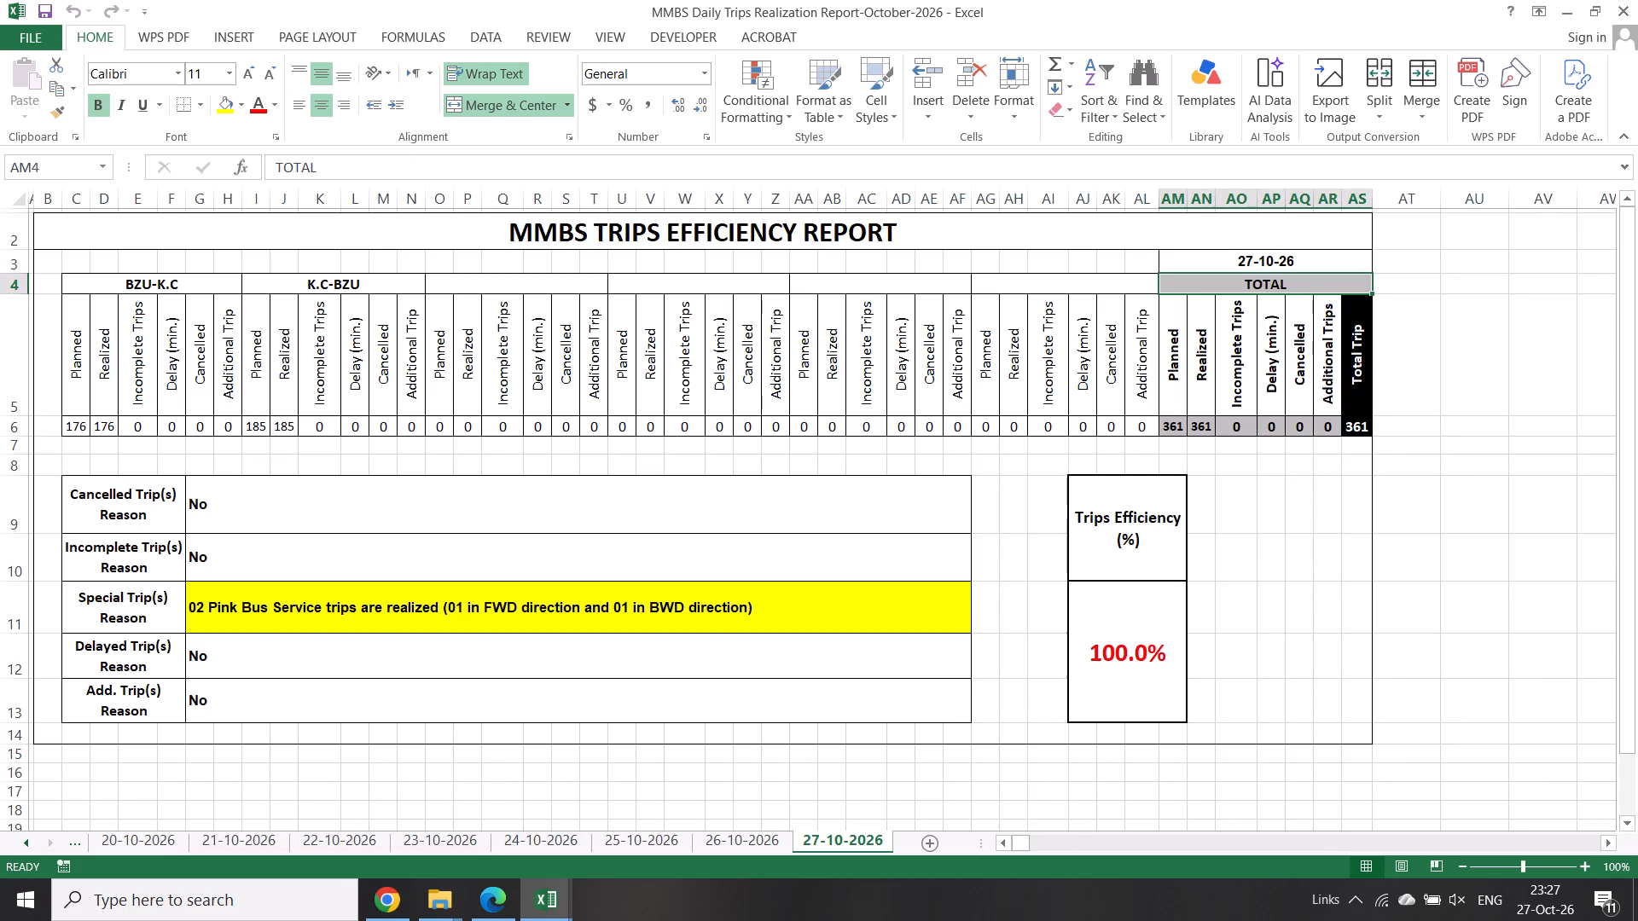
Set the BZU-K.C Incomplete Trips count to 1 on the 27-10-2026 sheet.
{"action": "left_click", "coordinate": [140, 426]}
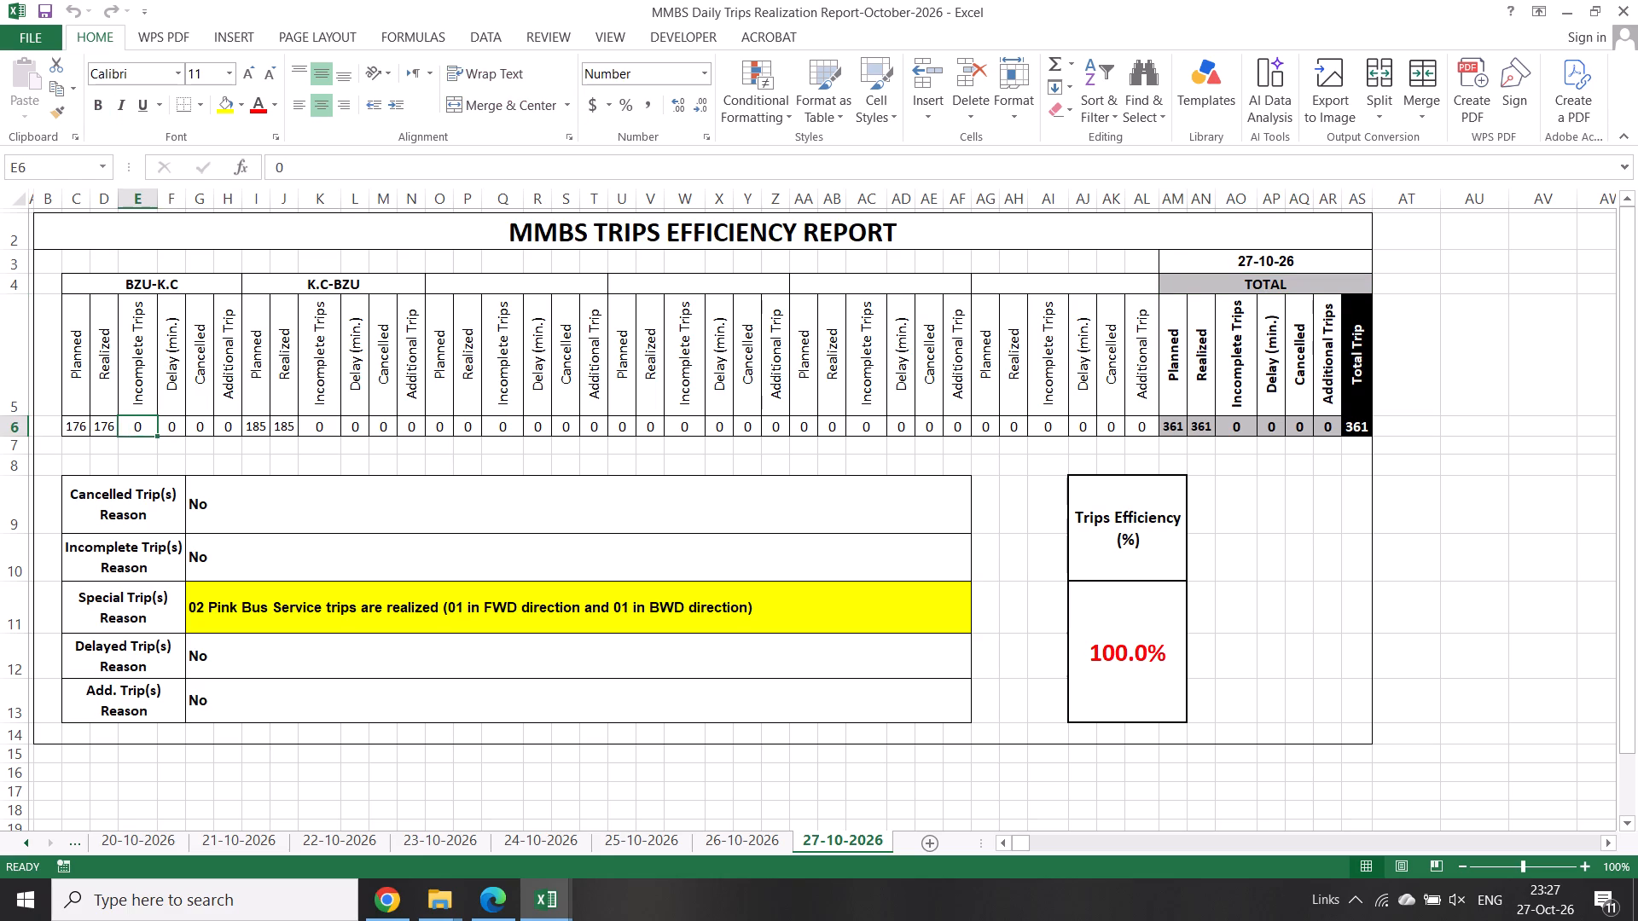
{"action": "key", "text": "1"}
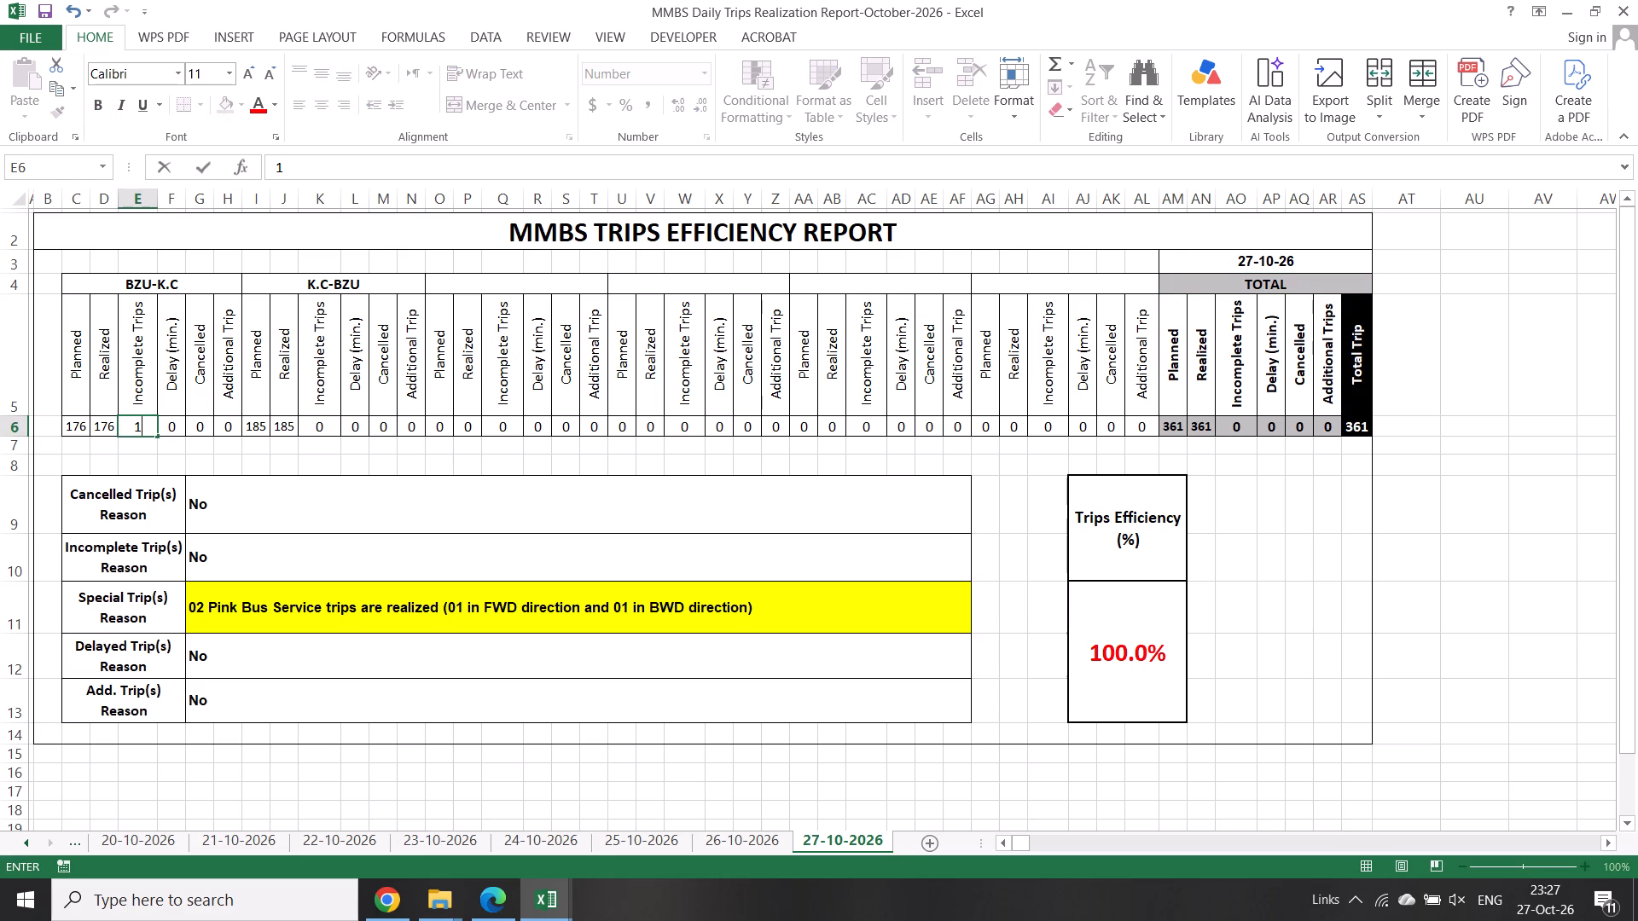
{"action": "key", "text": "Return"}
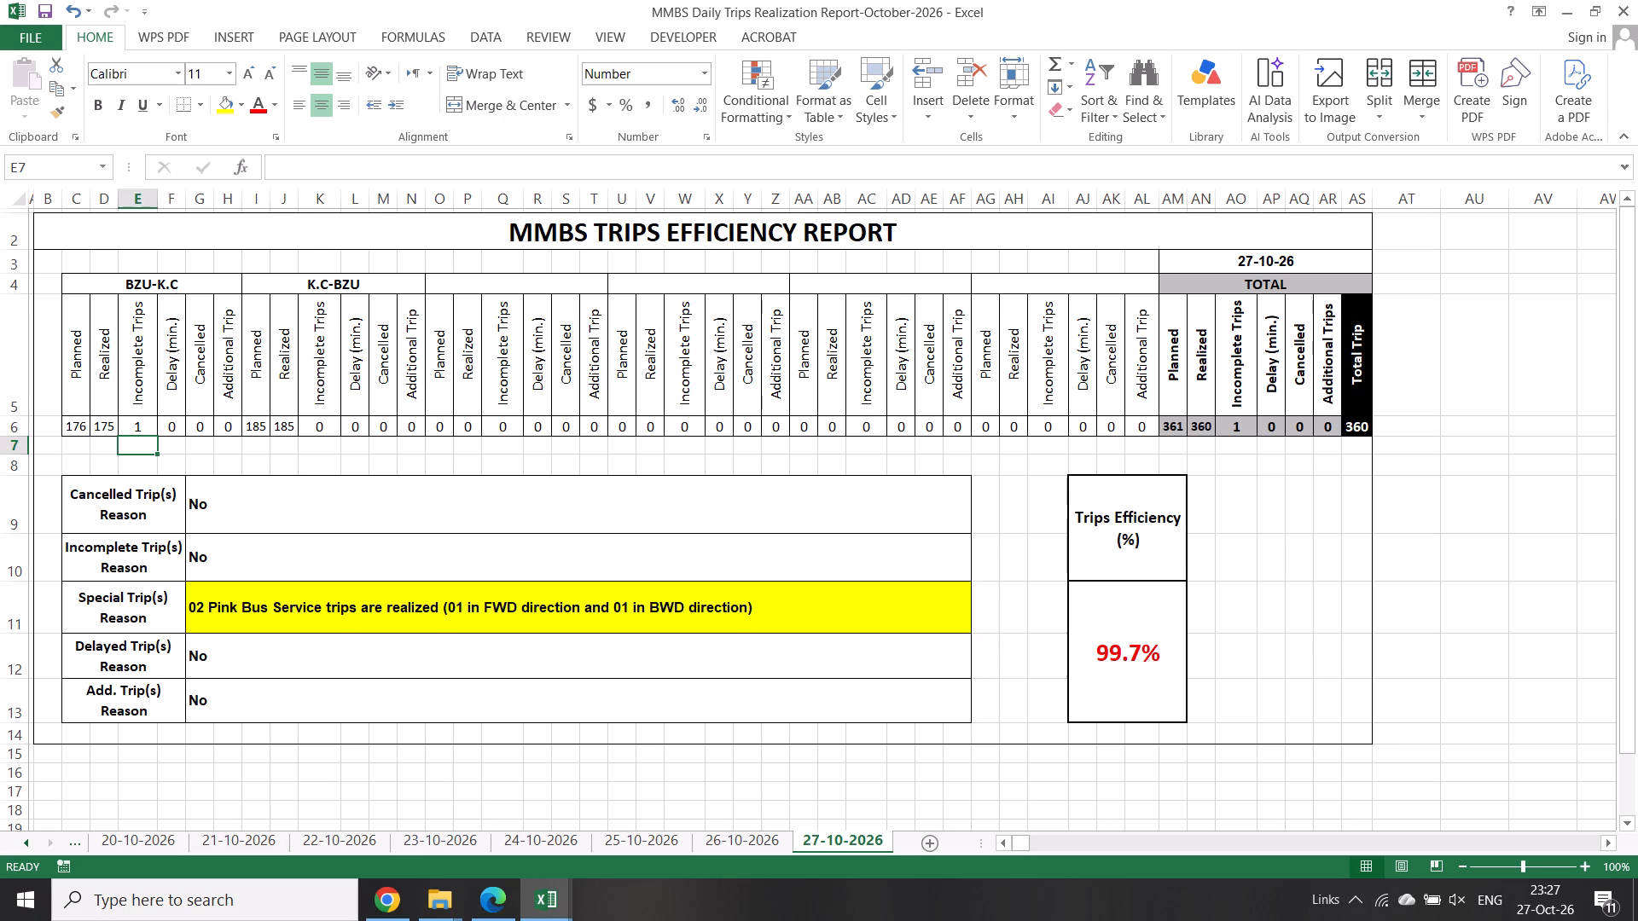
Remove the incomplete trips term from the BZU-K.C Realized formula, making it =C6-G6.
{"action": "left_click", "coordinate": [142, 426]}
{"action": "left_click", "coordinate": [107, 428]}
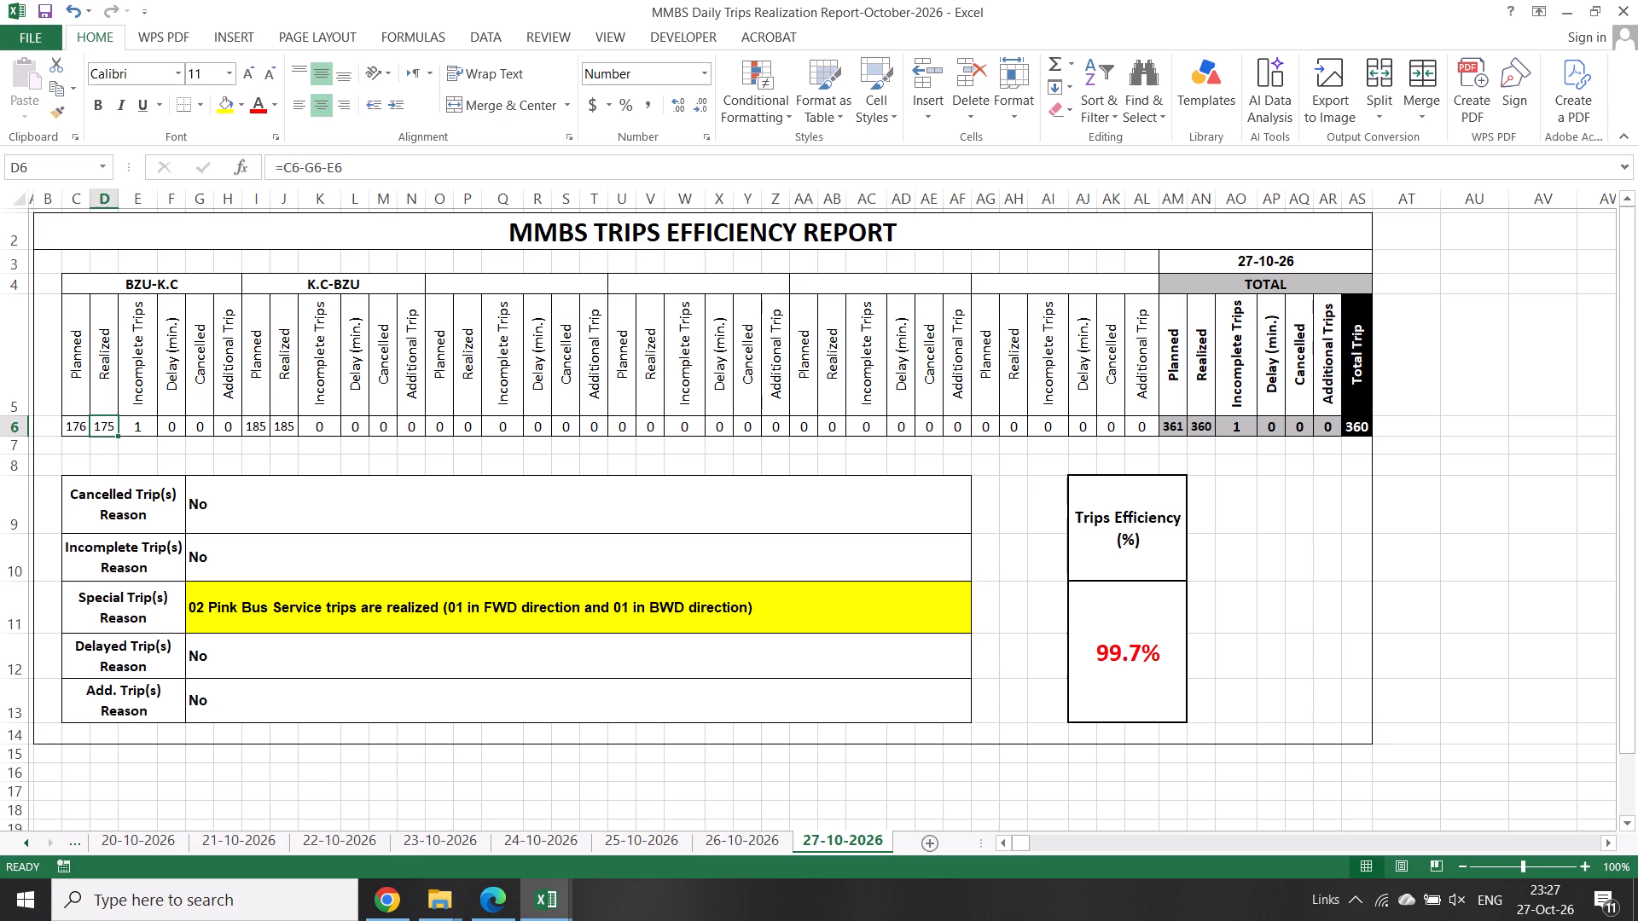
{"action": "left_click", "coordinate": [373, 168]}
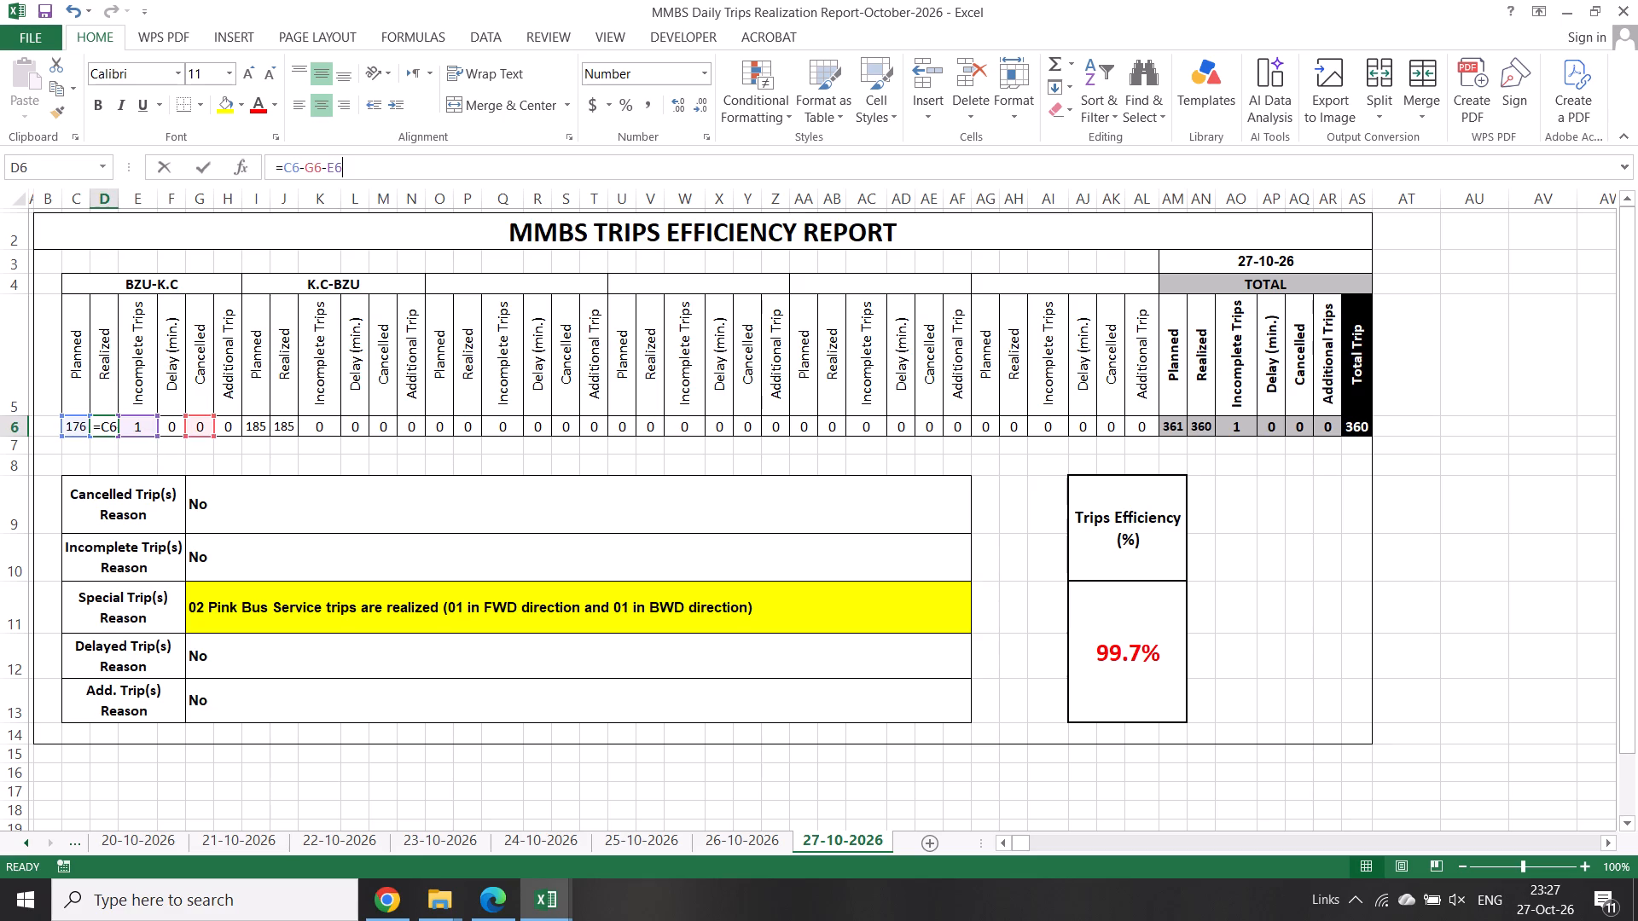
{"action": "key", "text": "BackSpace"}
{"action": "key", "text": "BackSpace"}
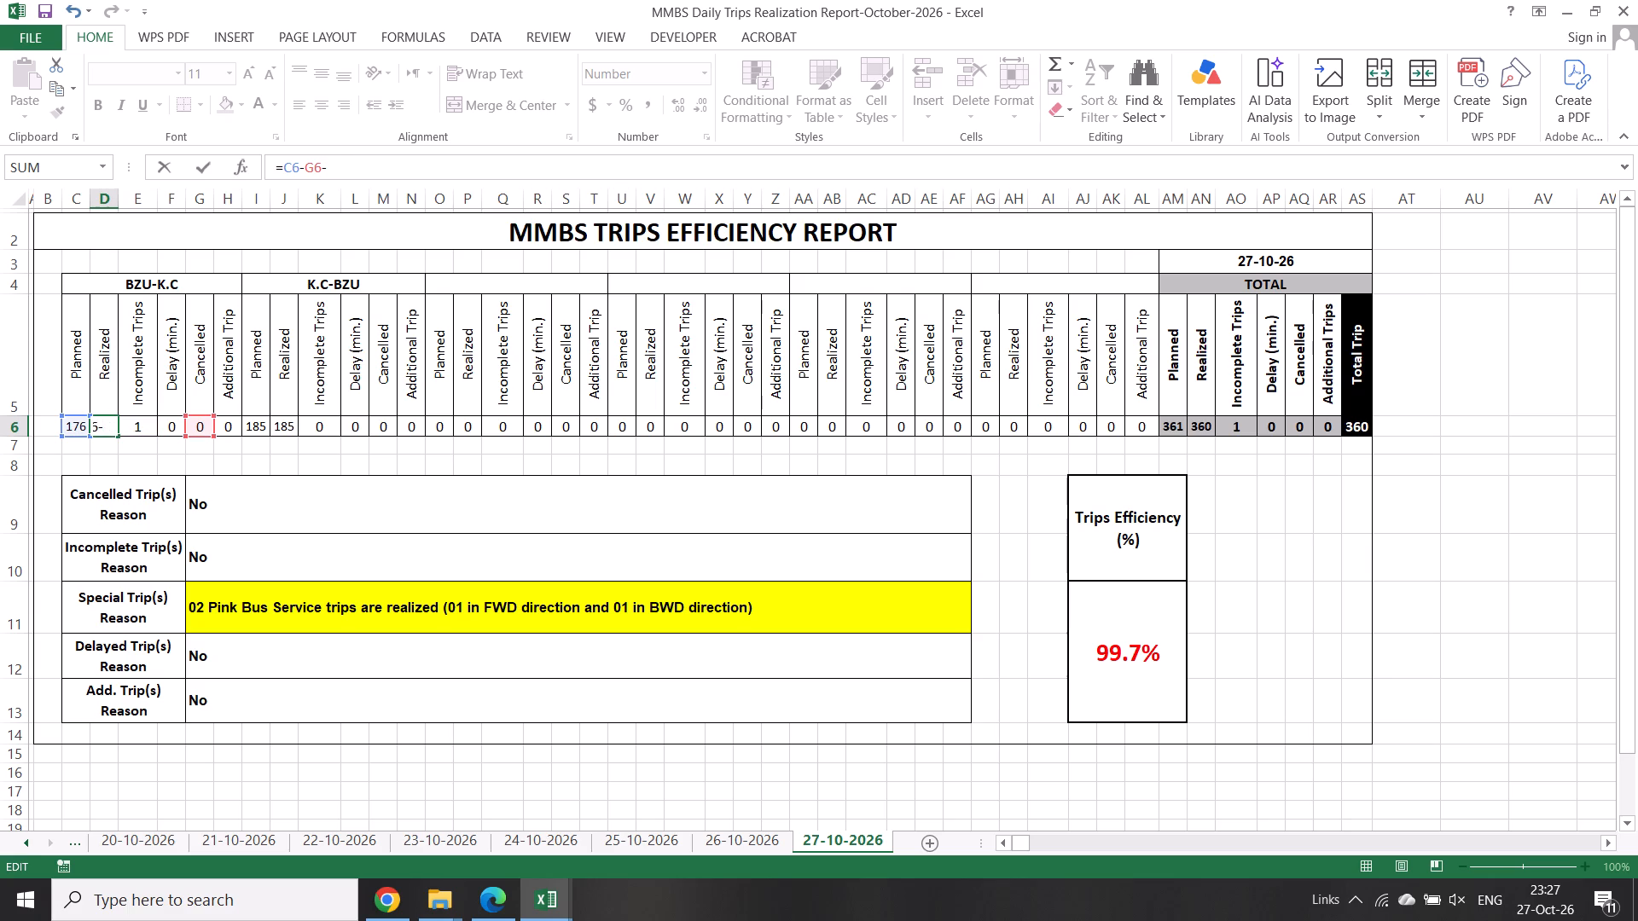
{"action": "key", "text": "BackSpace"}
{"action": "key", "text": "Return"}
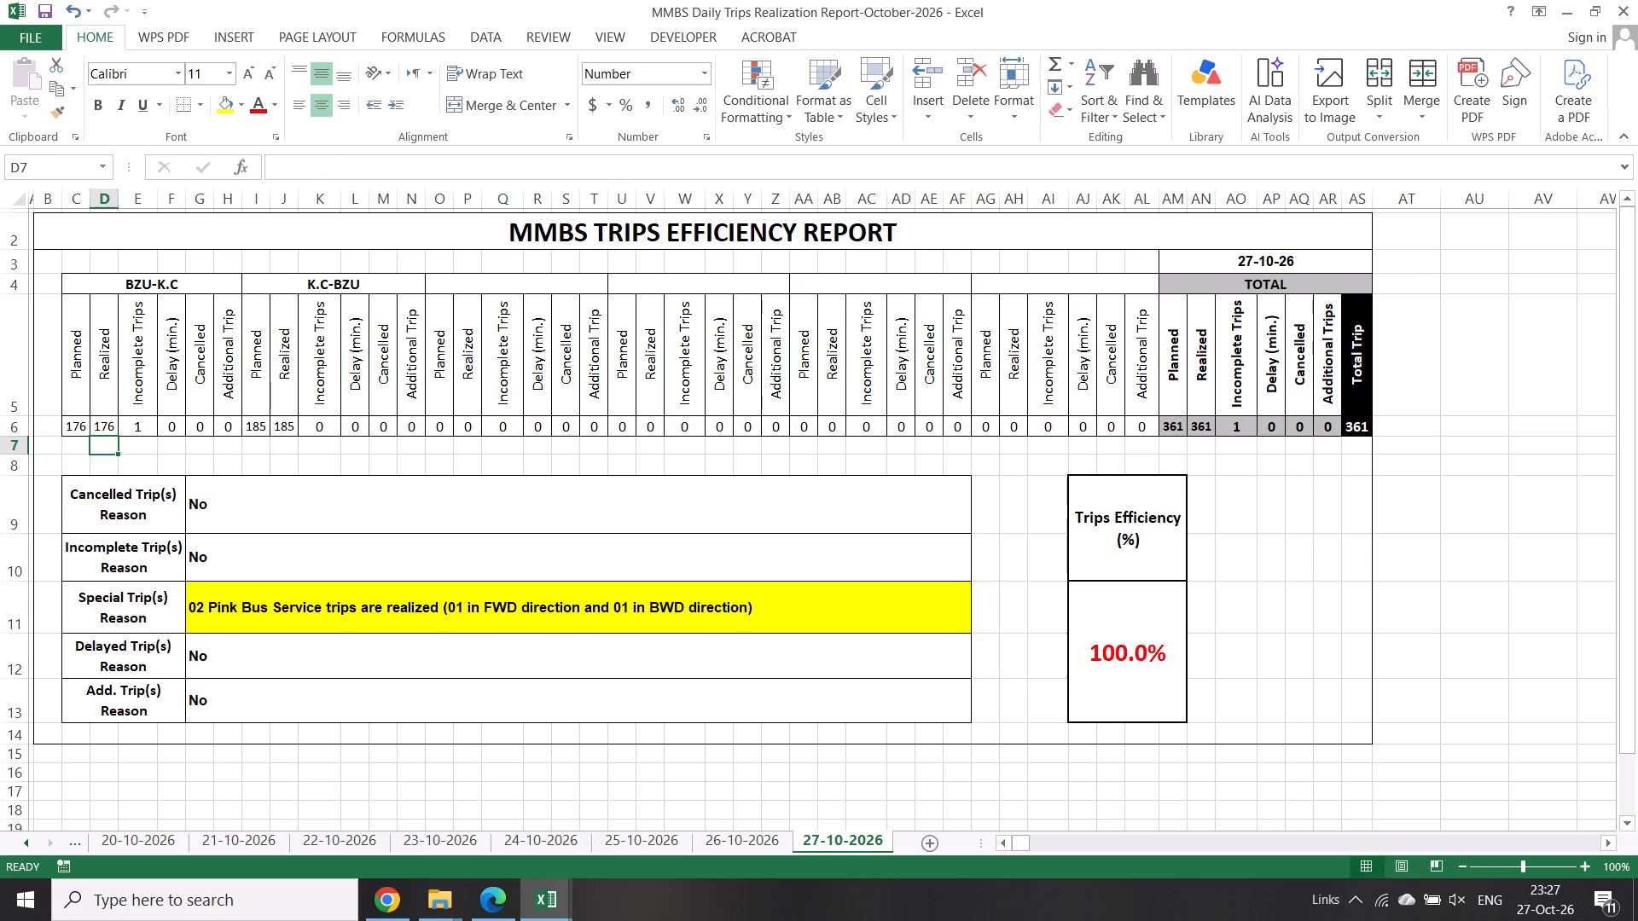
Copy the breakdown reason cell from Book1, clear the Incomplete Trip(s) Reason entry and try to paste the reason there.
{"action": "left_click", "coordinate": [291, 566]}
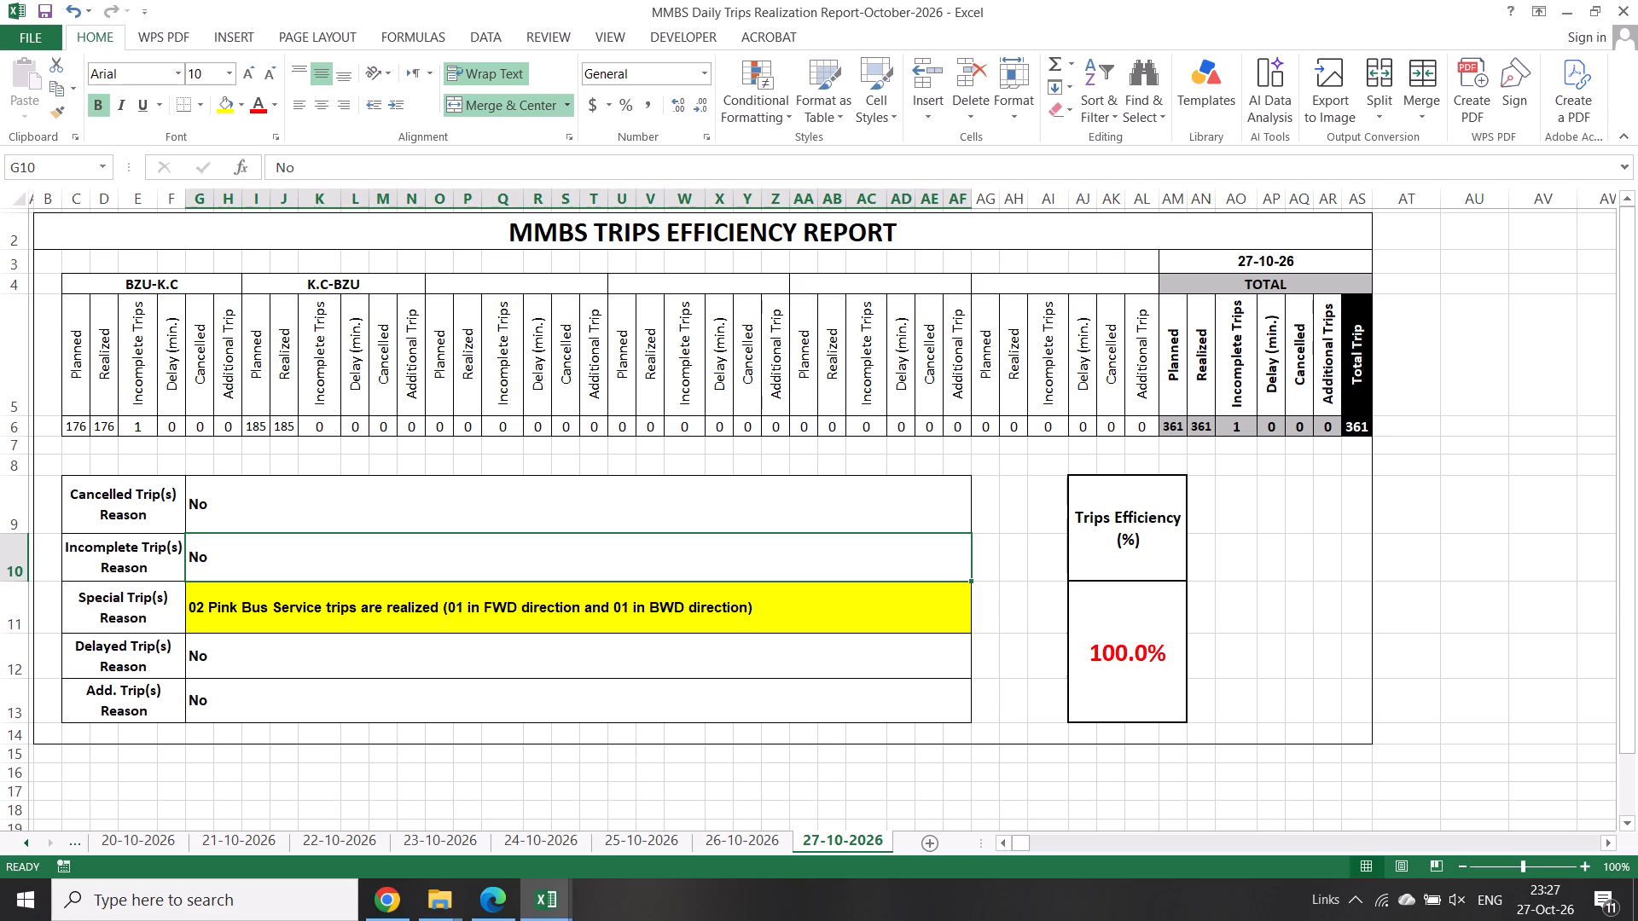
{"action": "key", "text": "alt+Tab"}
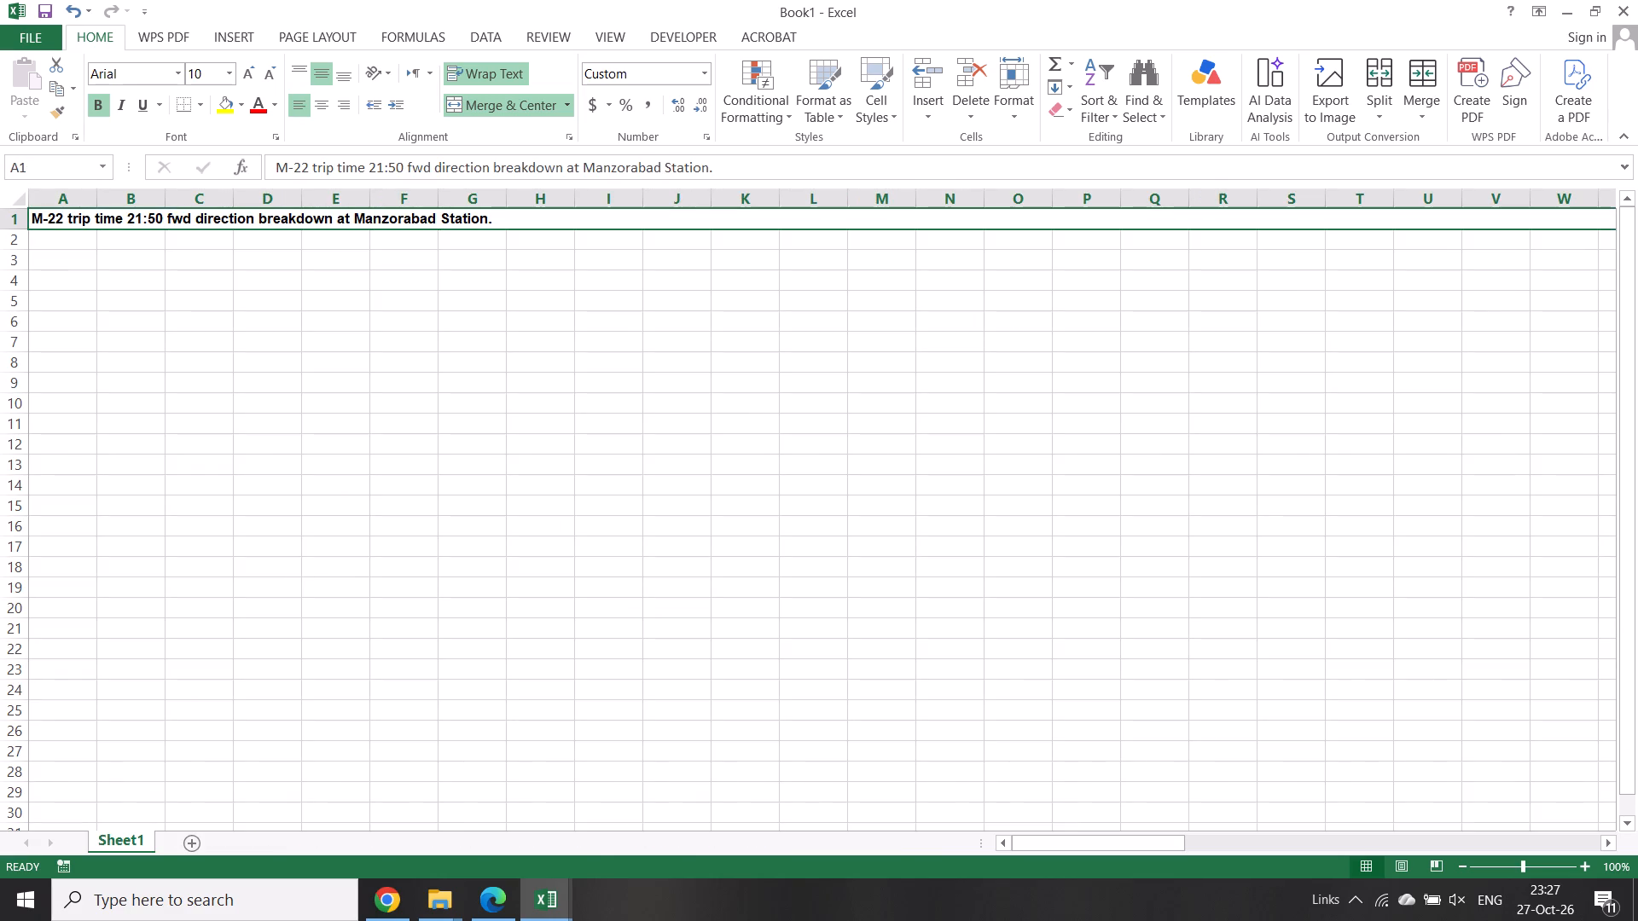
{"action": "key", "text": "ctrl+c"}
{"action": "key", "text": "alt+Tab"}
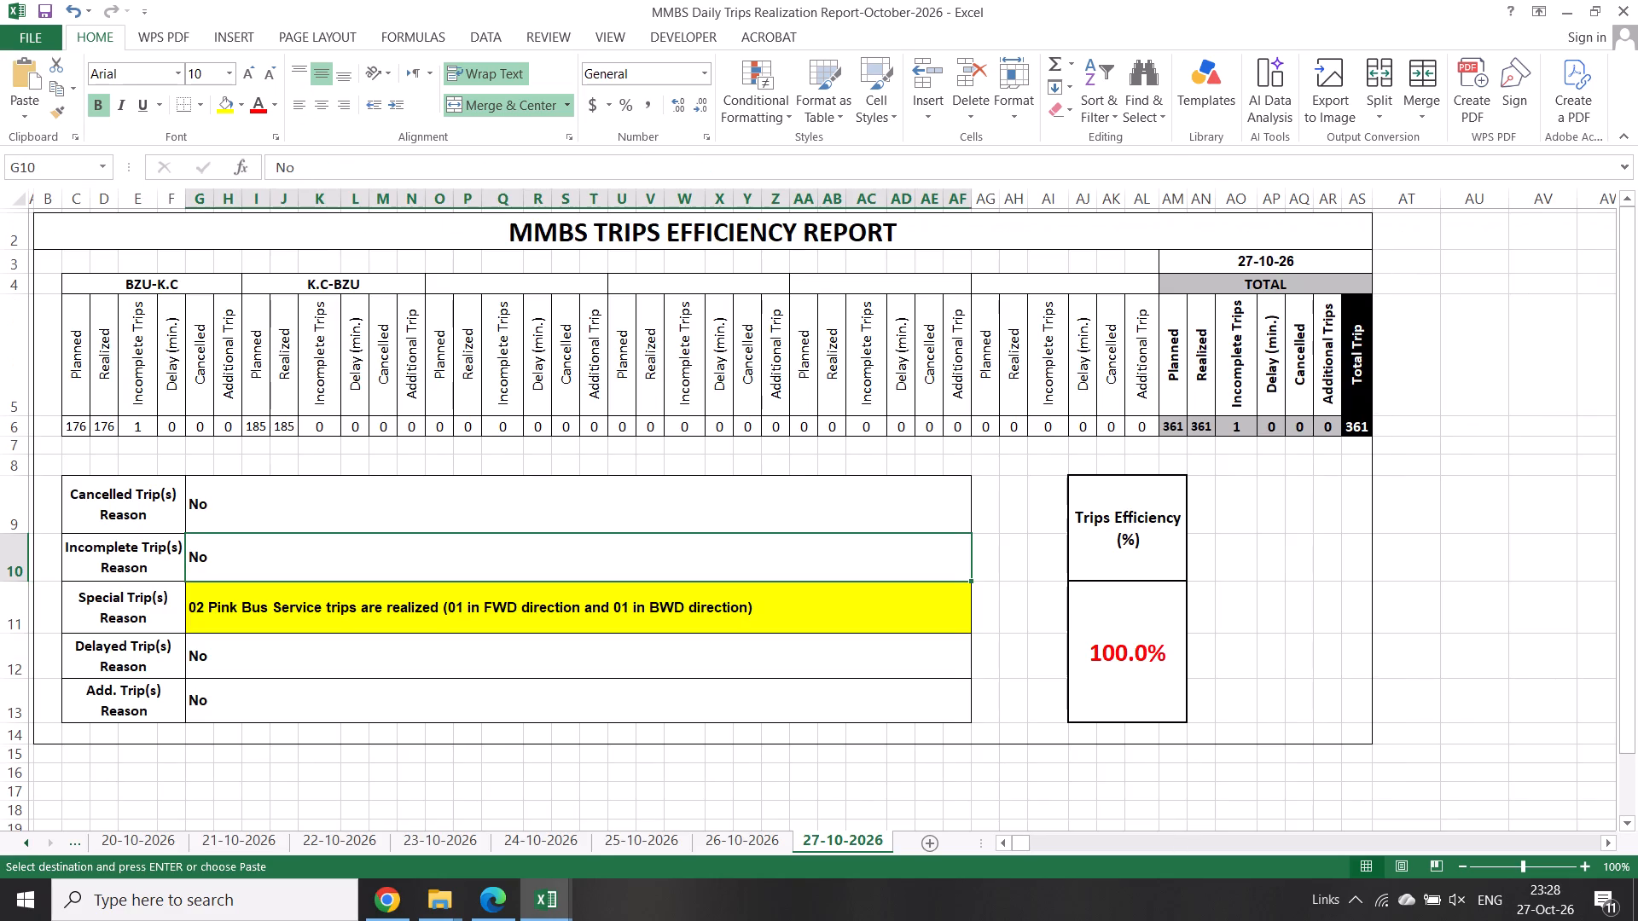
{"action": "double_click", "coordinate": [286, 561]}
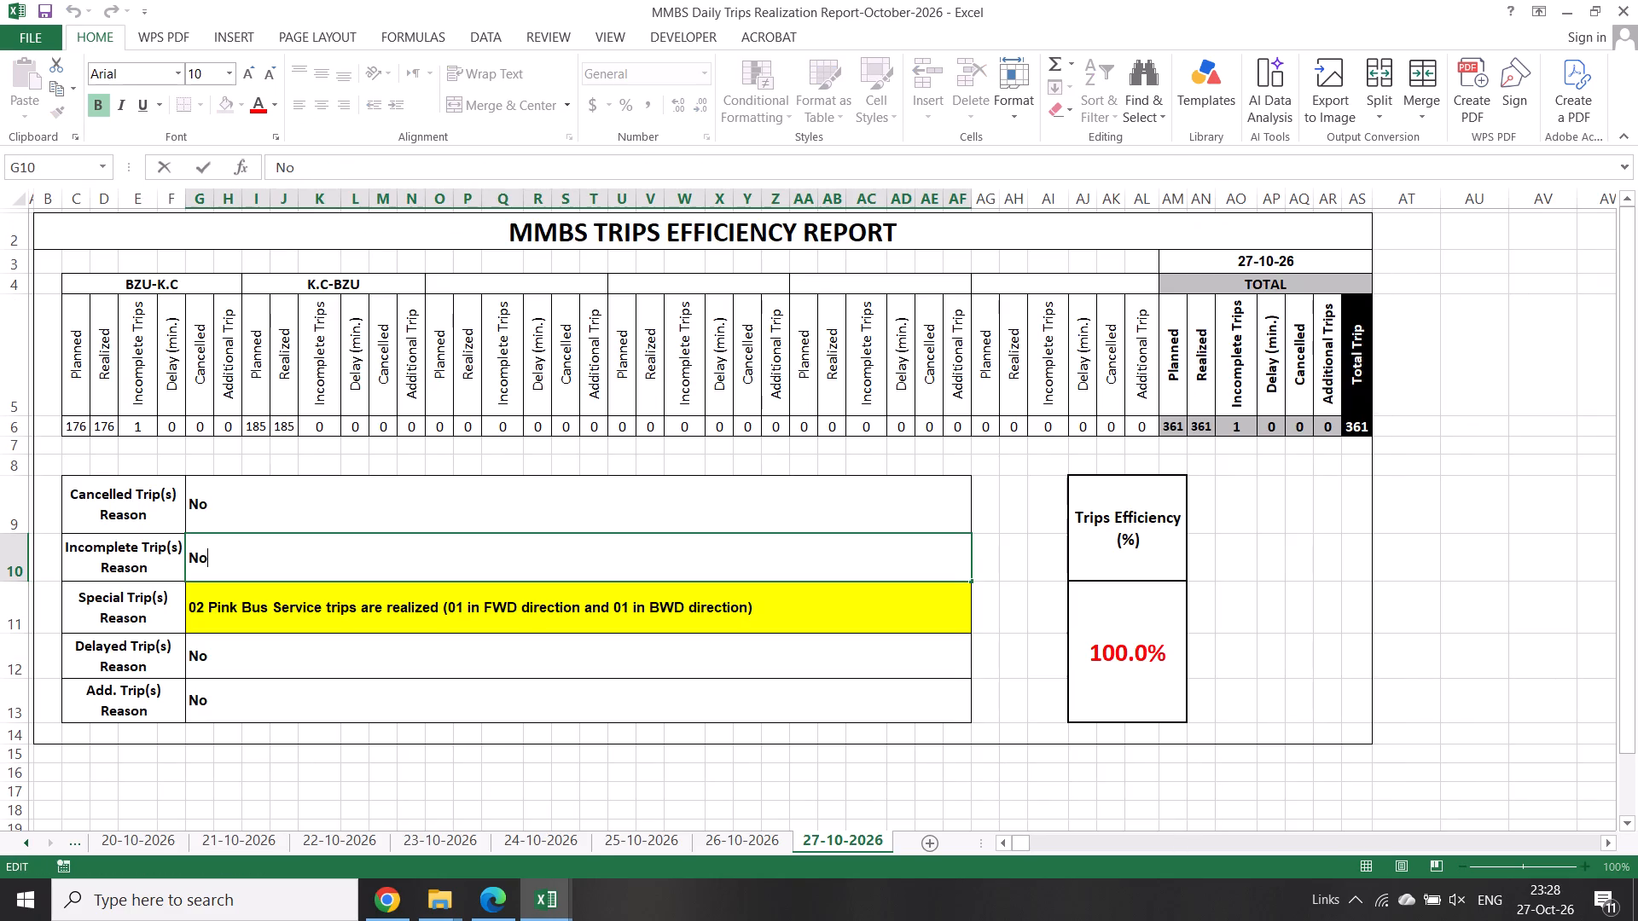
{"action": "key", "text": "BackSpace"}
{"action": "key", "text": "BackSpace"}
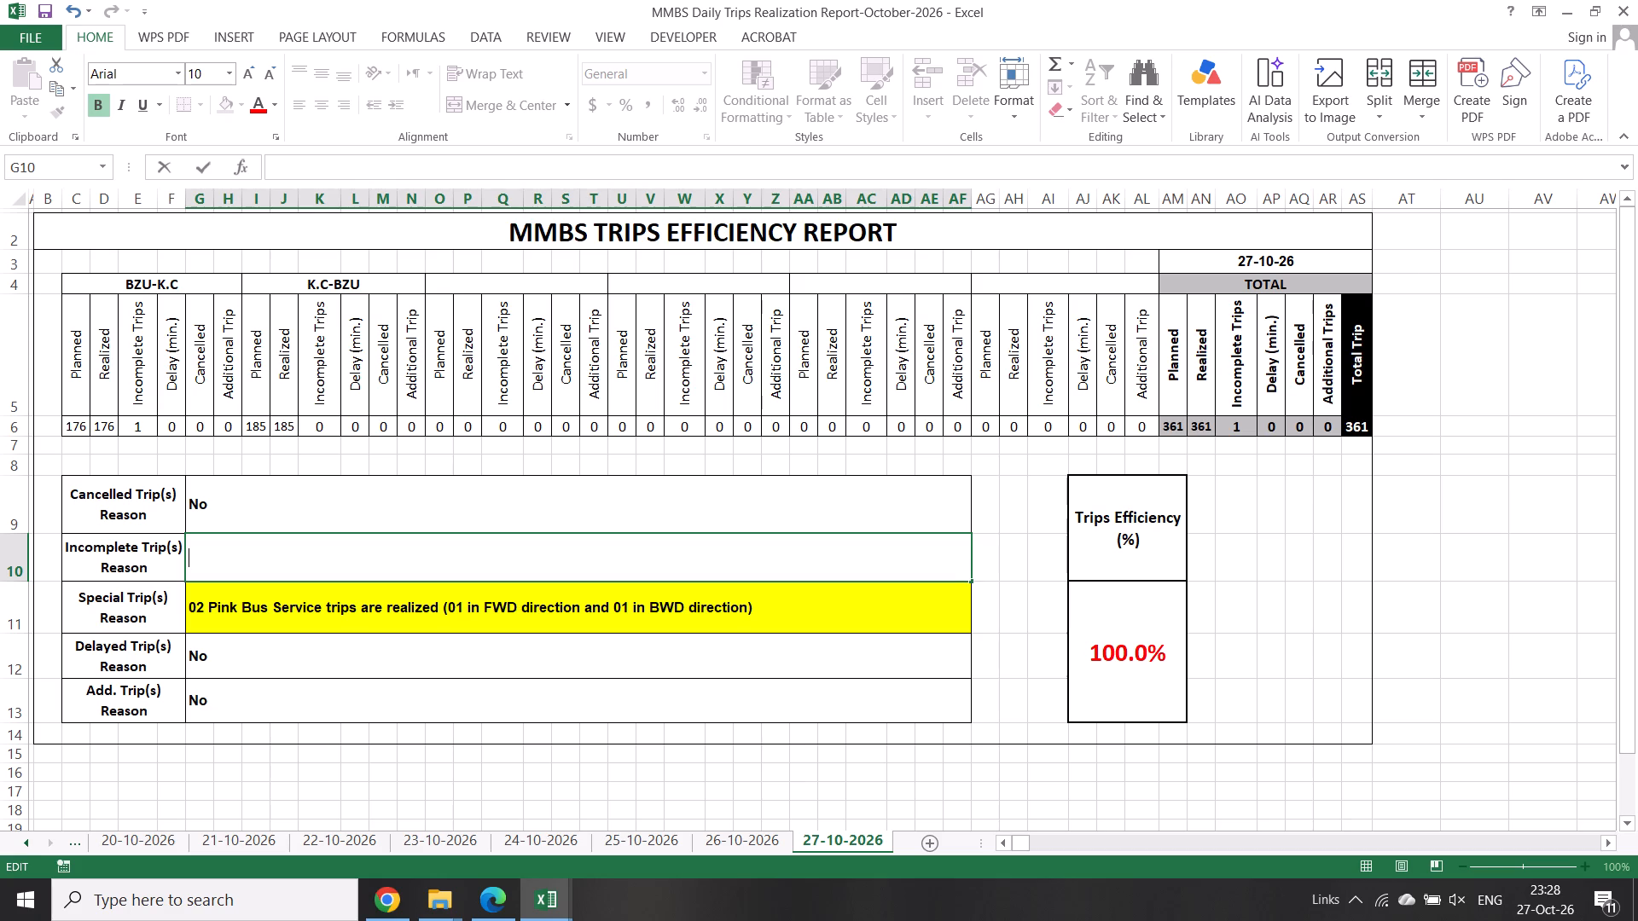
{"action": "key", "text": "ctrl+v"}
{"action": "left_click", "coordinate": [325, 549]}
Copy the text "M-22 trip time 21:50 fwd direction breakdown at Manzorabad Station." from inside Book1's cell into the Incomplete Trip(s) Reason.
{"action": "key", "text": "alt+Tab"}
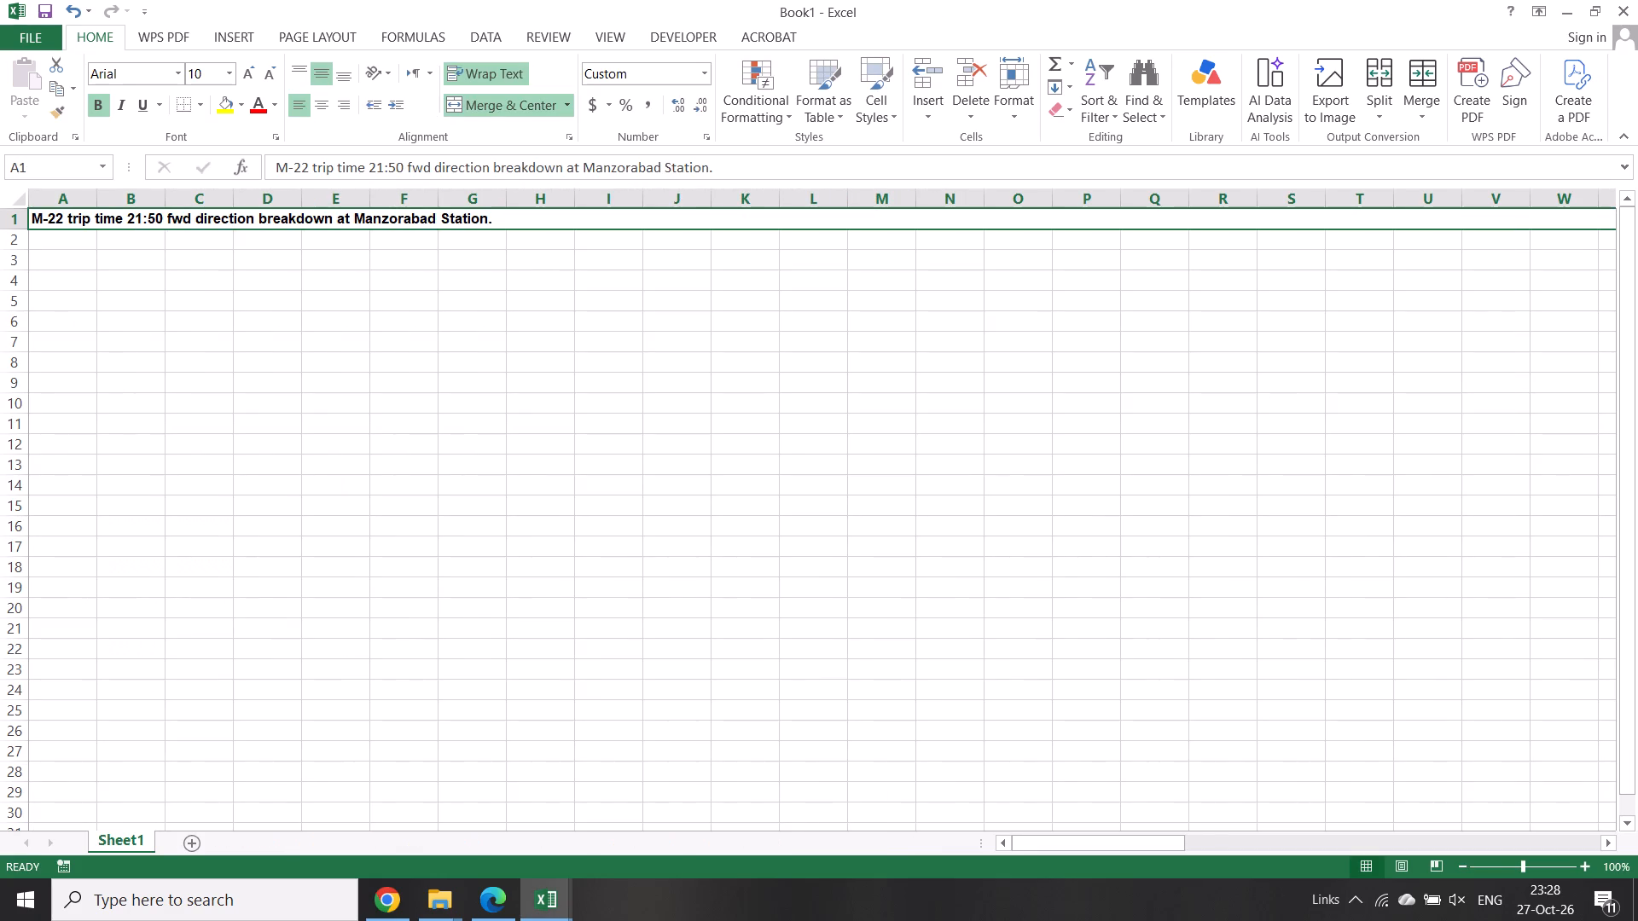
{"action": "double_click", "coordinate": [531, 220]}
{"action": "left_click_drag", "start_coordinate": [531, 220], "coordinate": [36, 218]}
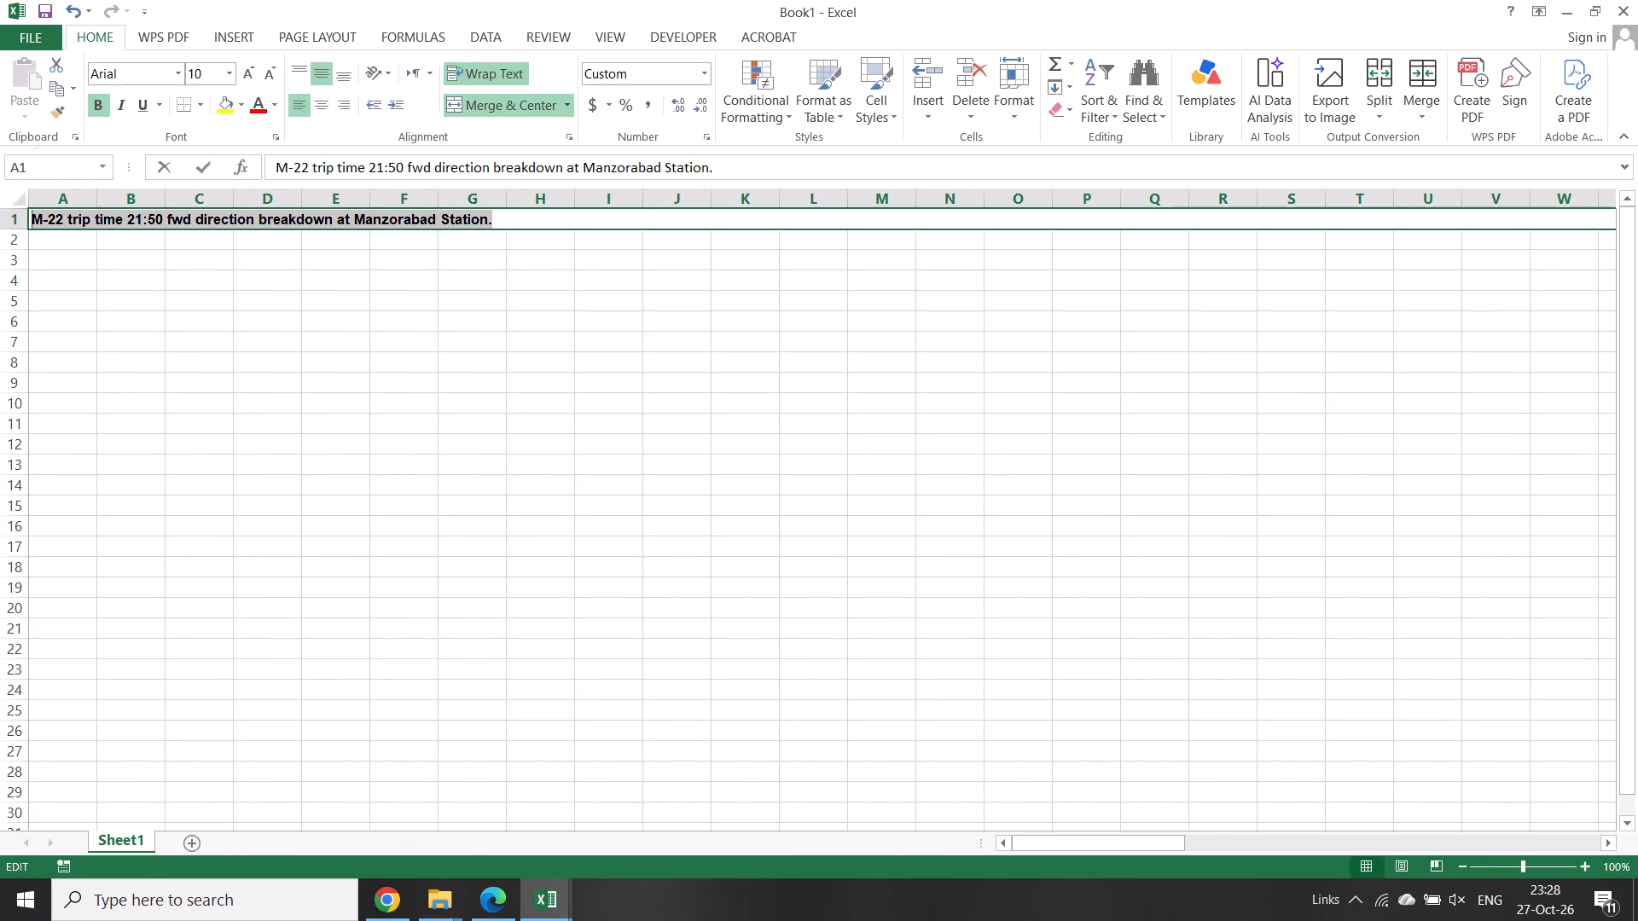
{"action": "left_click", "coordinate": [49, 77]}
{"action": "left_click", "coordinate": [55, 91]}
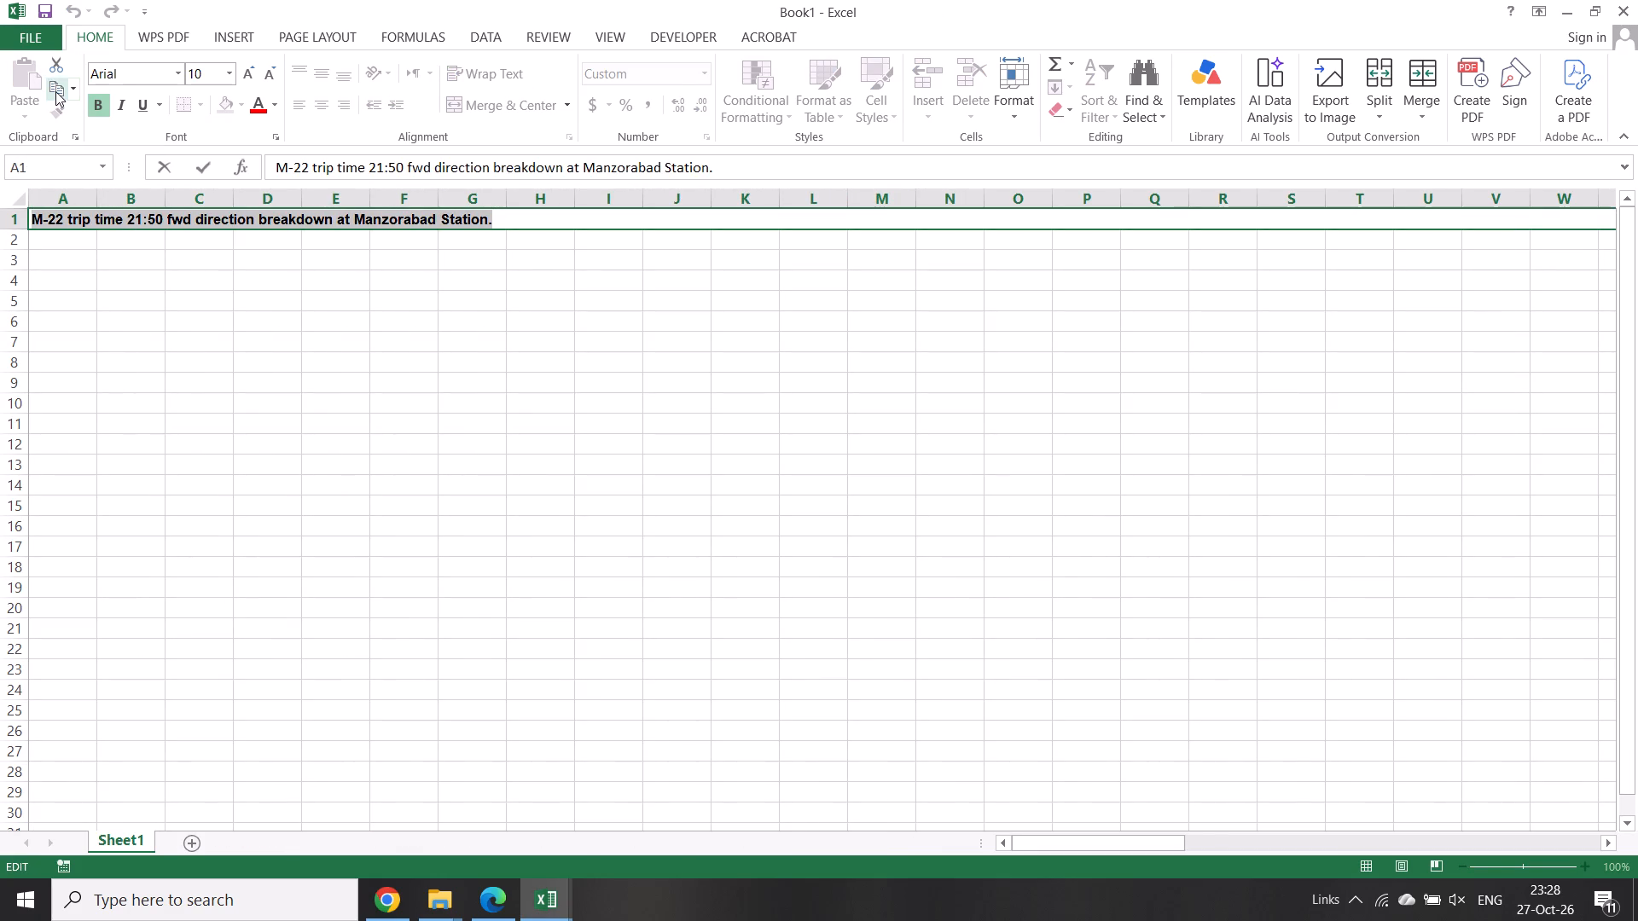
{"action": "key", "text": "alt+Tab"}
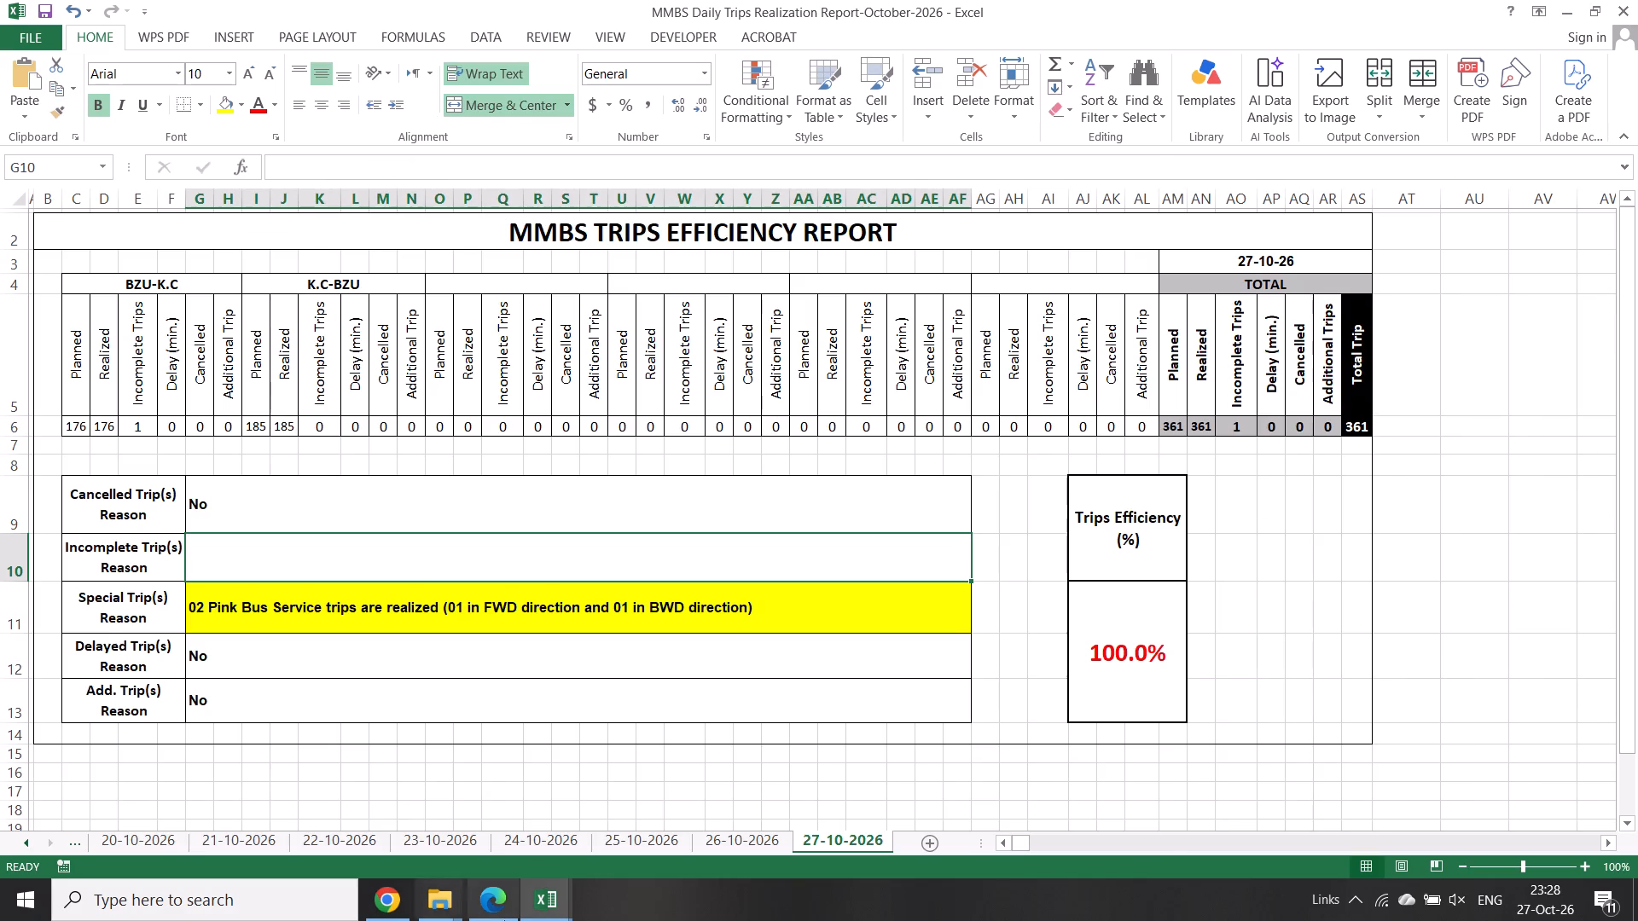
{"action": "double_click", "coordinate": [359, 554]}
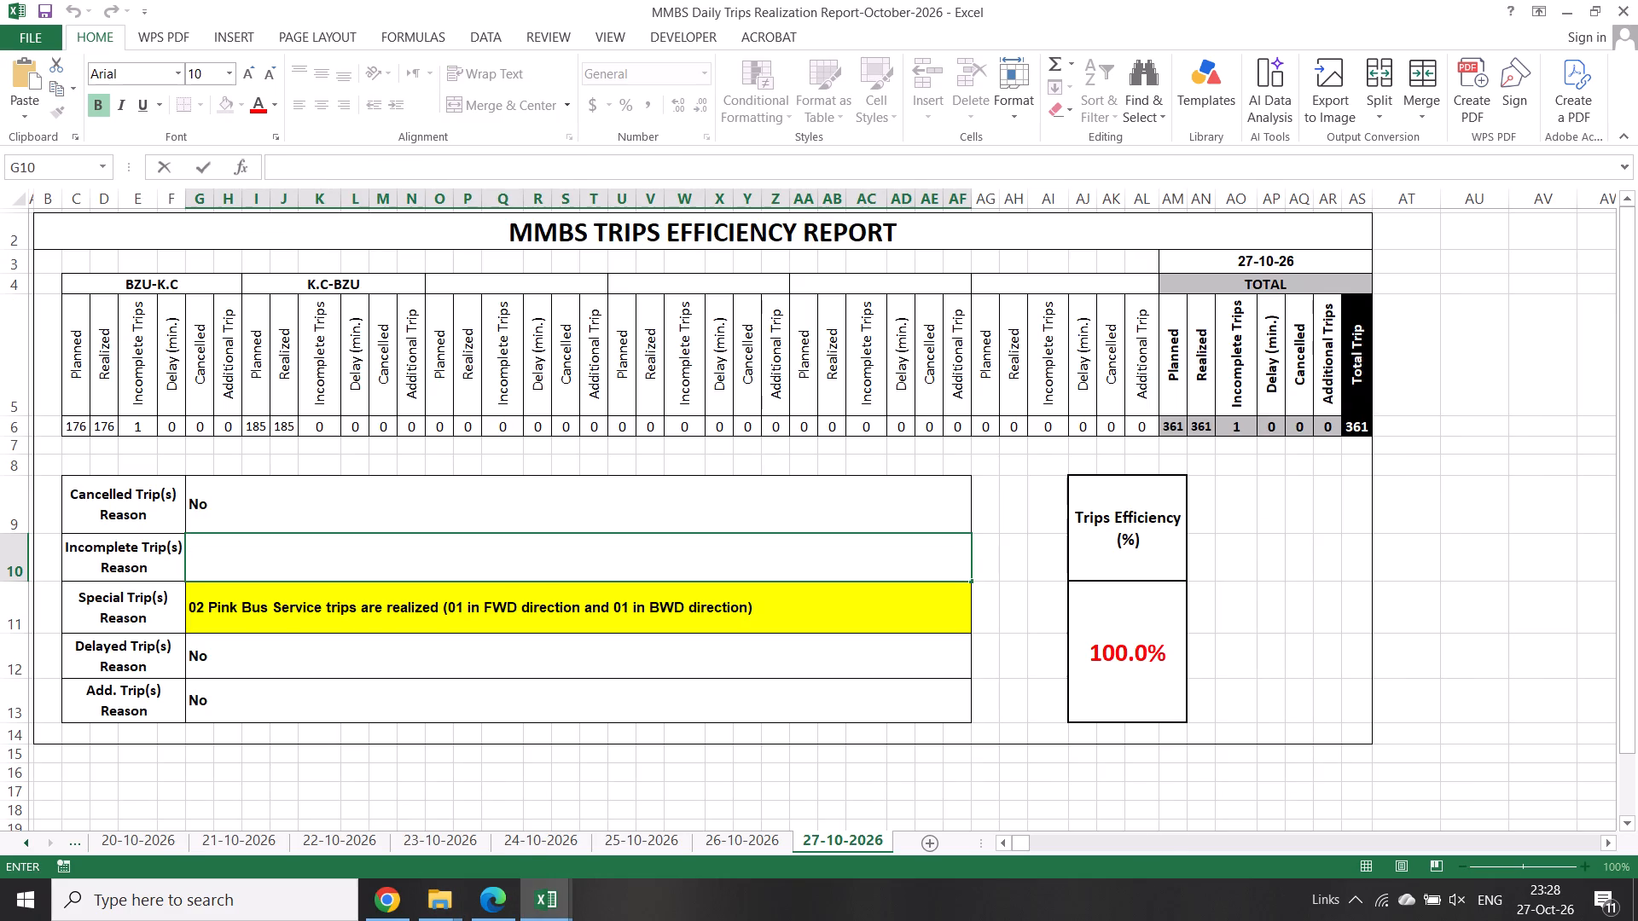
{"action": "key", "text": "ctrl+v"}
{"action": "left_click", "coordinate": [816, 695]}
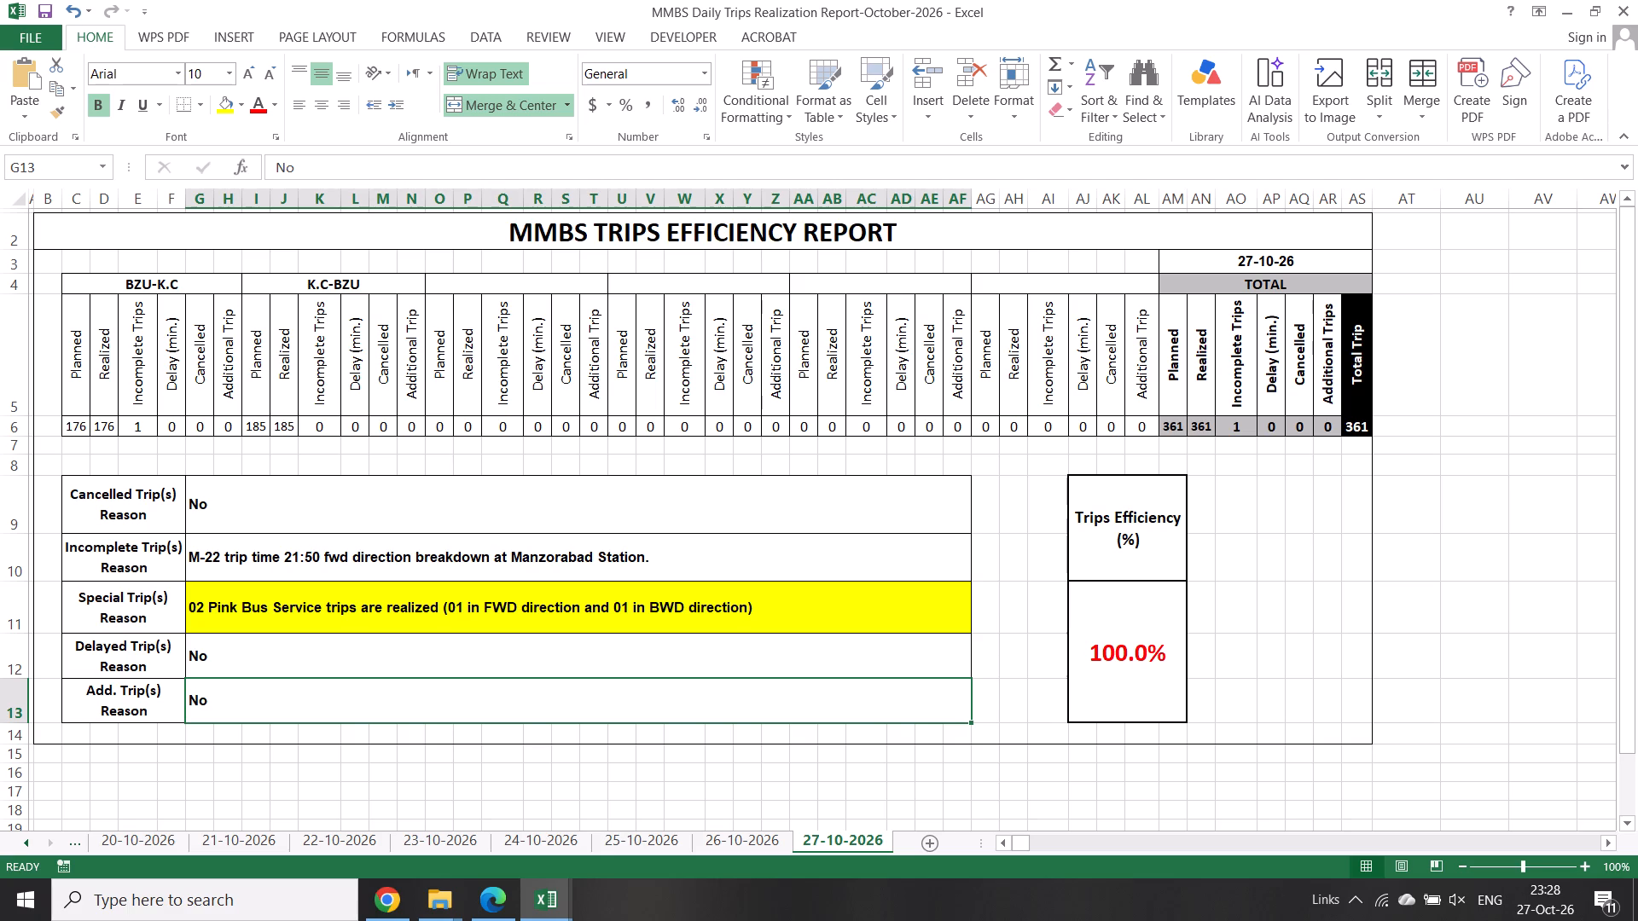
Close the Daily Trips Realization Report workbook.
{"action": "left_click", "coordinate": [1637, 0]}
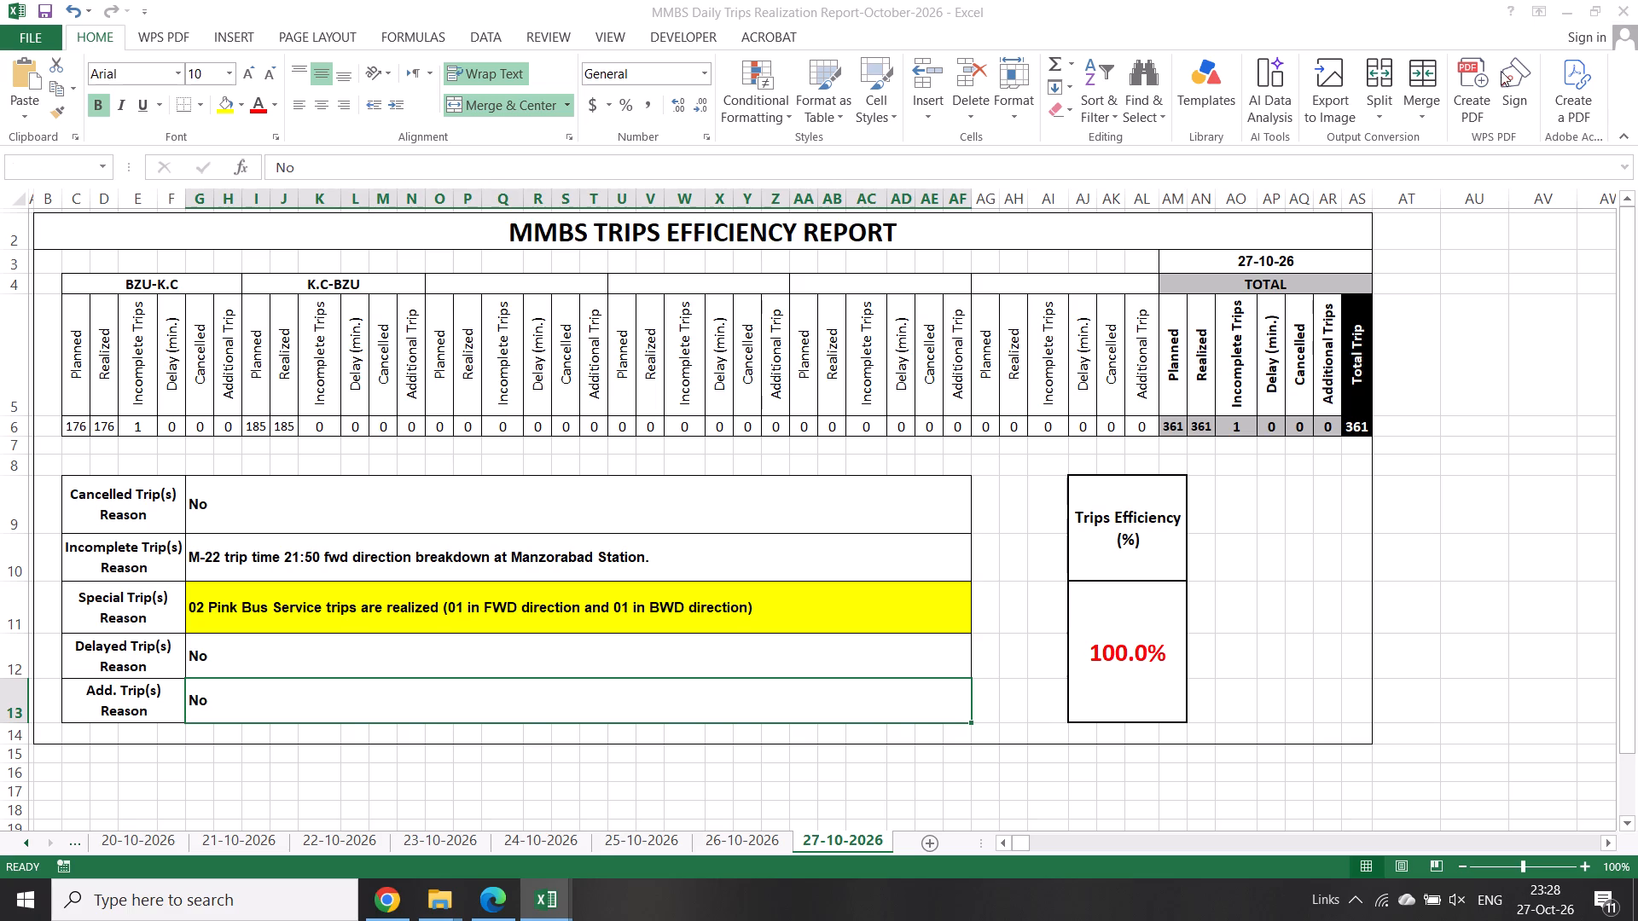
{"action": "left_click", "coordinate": [718, 473]}
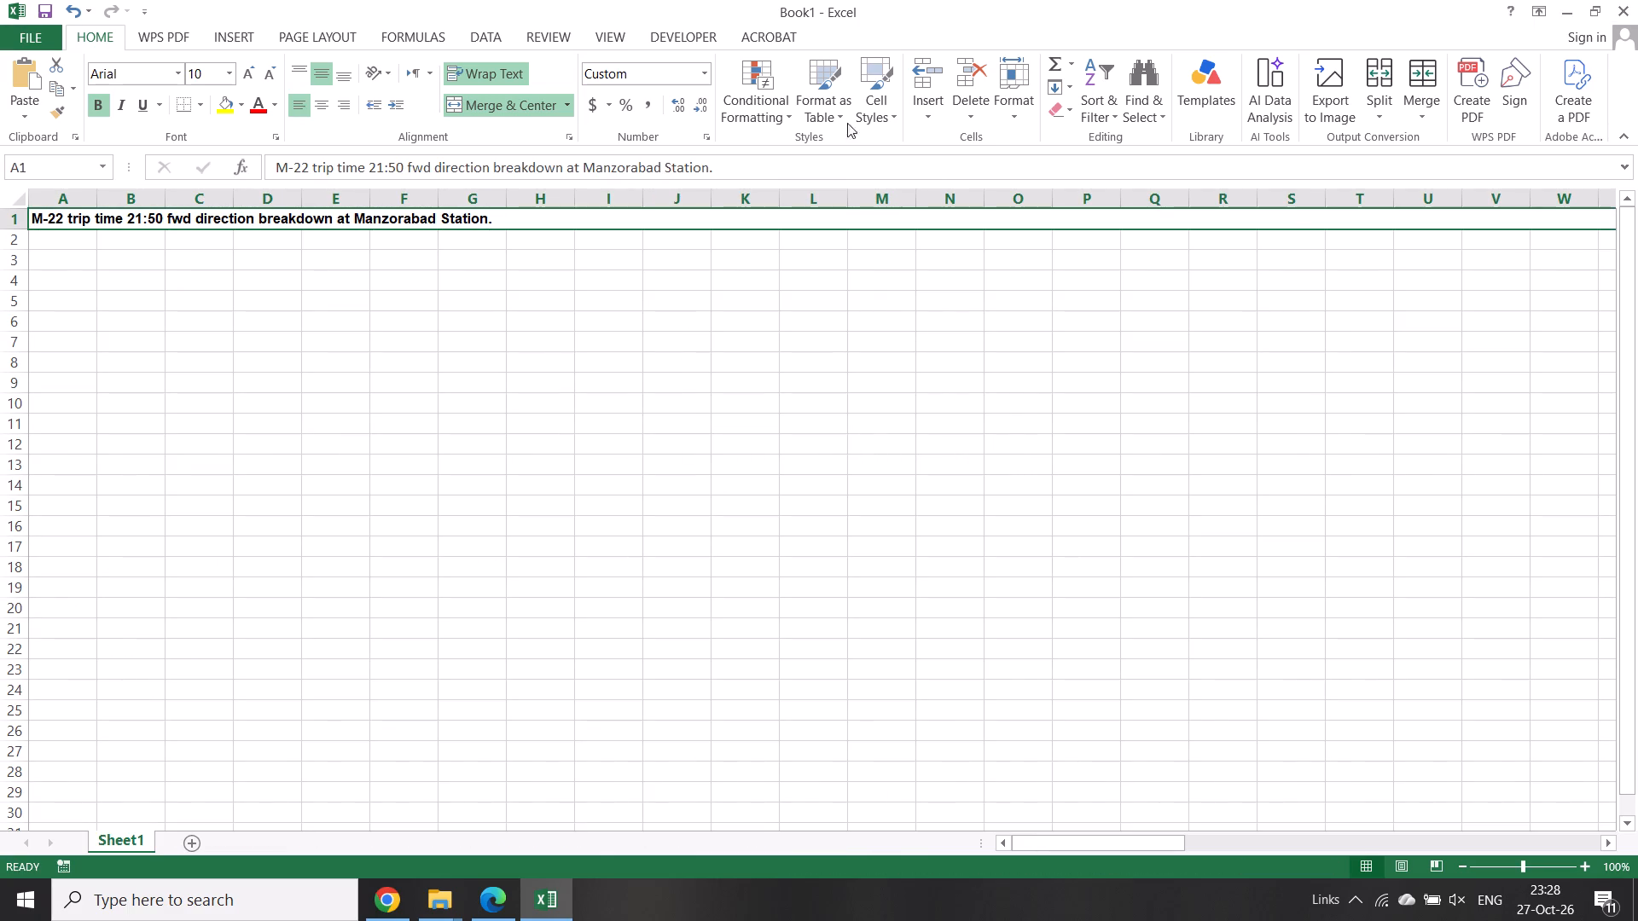
Close the Book1 workbook without saving its changes.
{"action": "left_click", "coordinate": [1637, 0]}
{"action": "left_click", "coordinate": [842, 471]}
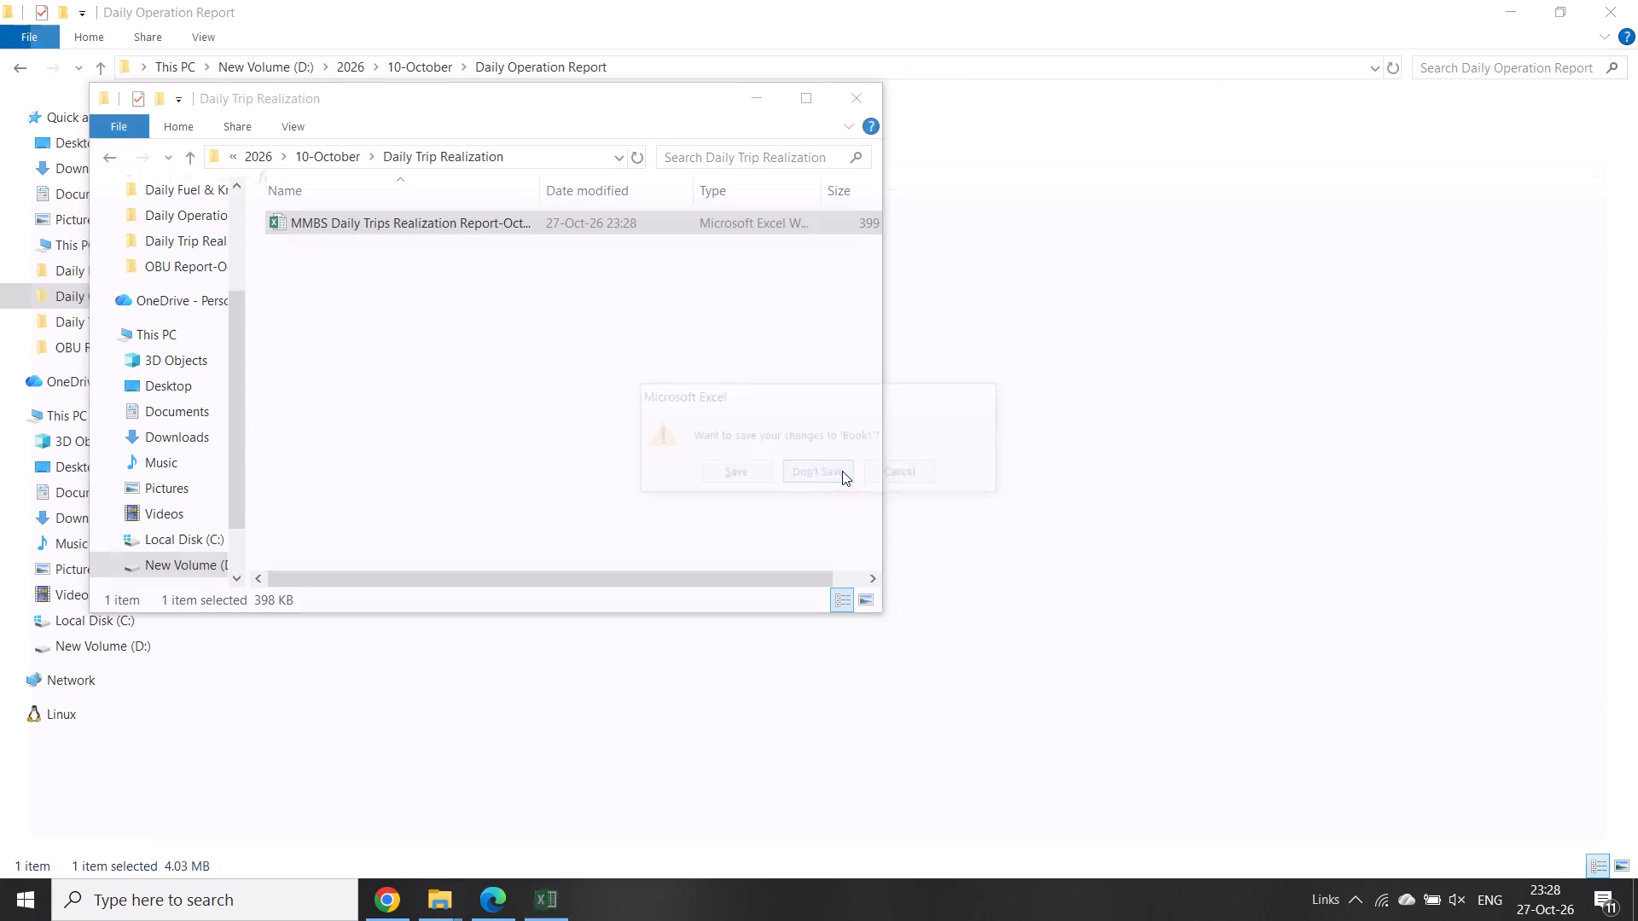